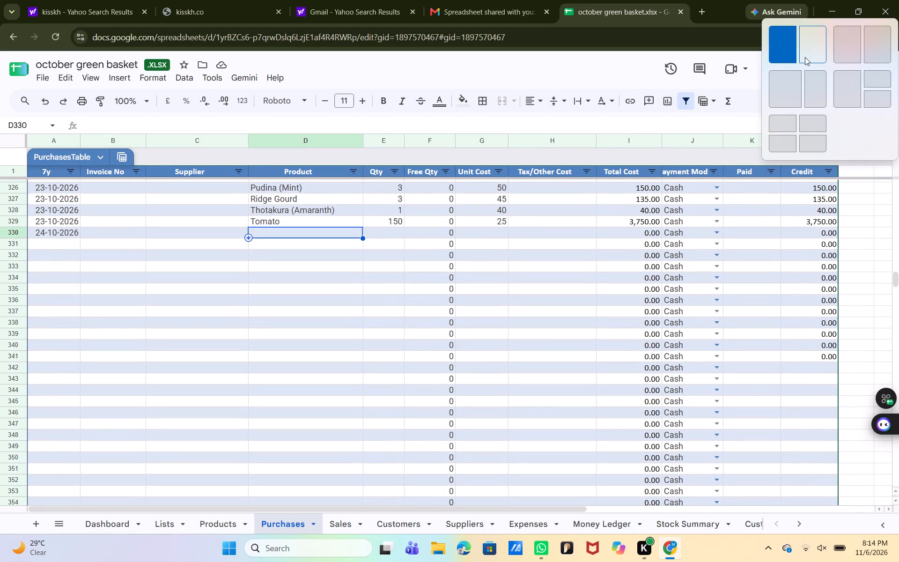
Arrange the purchases spreadsheet side by side with the WhatsApp image of the vegetable purchase list.
{"action": "left_click", "coordinate": [804, 55]}
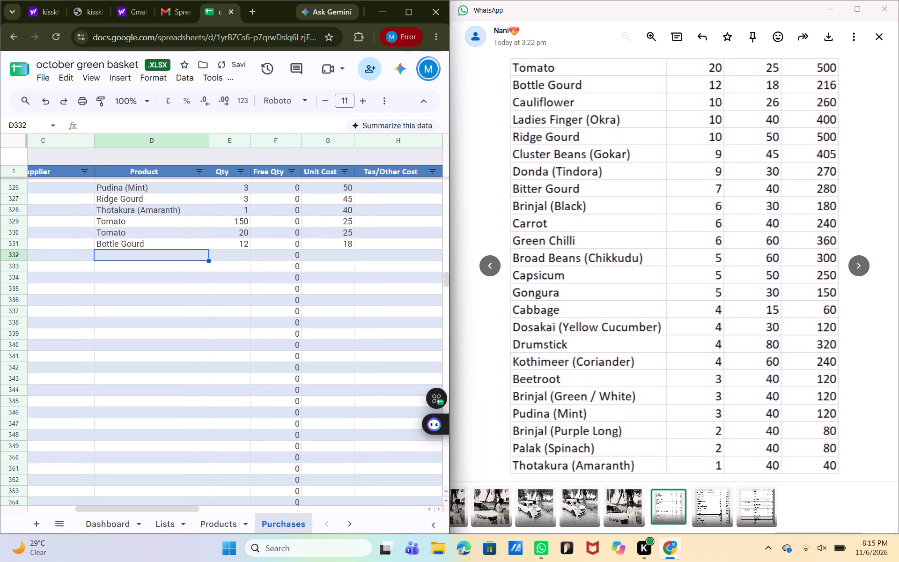
Enter Cauliflower in row 332 of the Purchases sheet with quantity 10 and unit cost 26.
{"action": "type", "text": "cai"}
{"action": "key", "text": "BackSpace"}
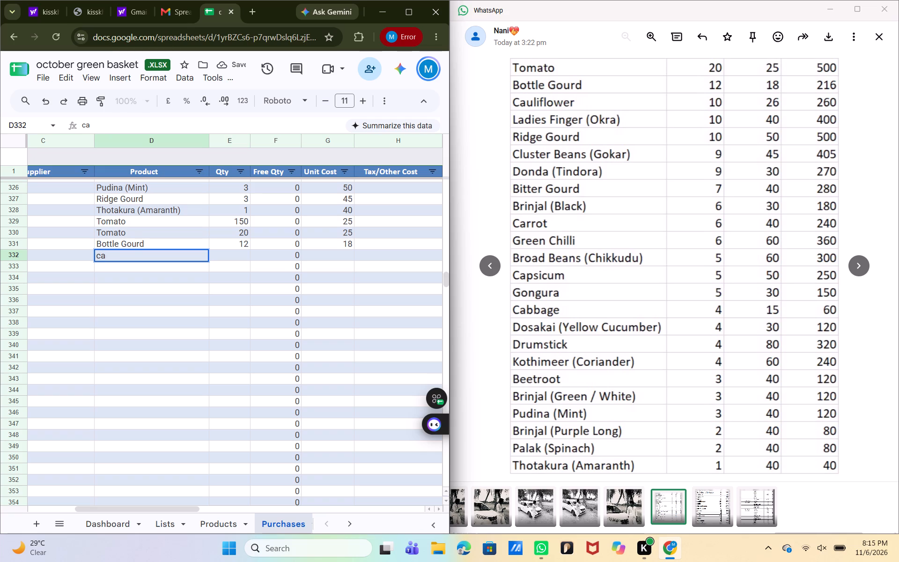
{"action": "key", "text": "u"}
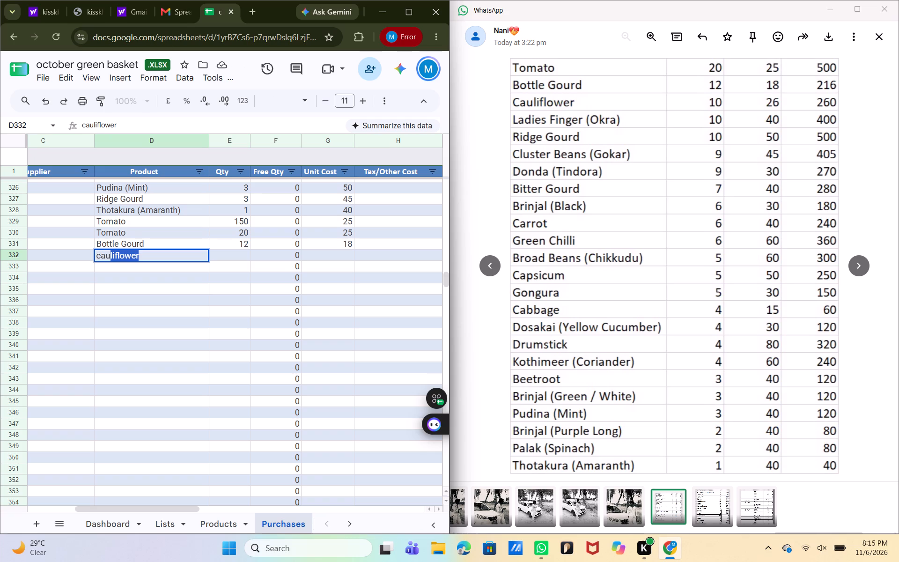
{"action": "key", "text": "Right"}
{"action": "type", "text": "10"}
{"action": "key", "text": "Right"}
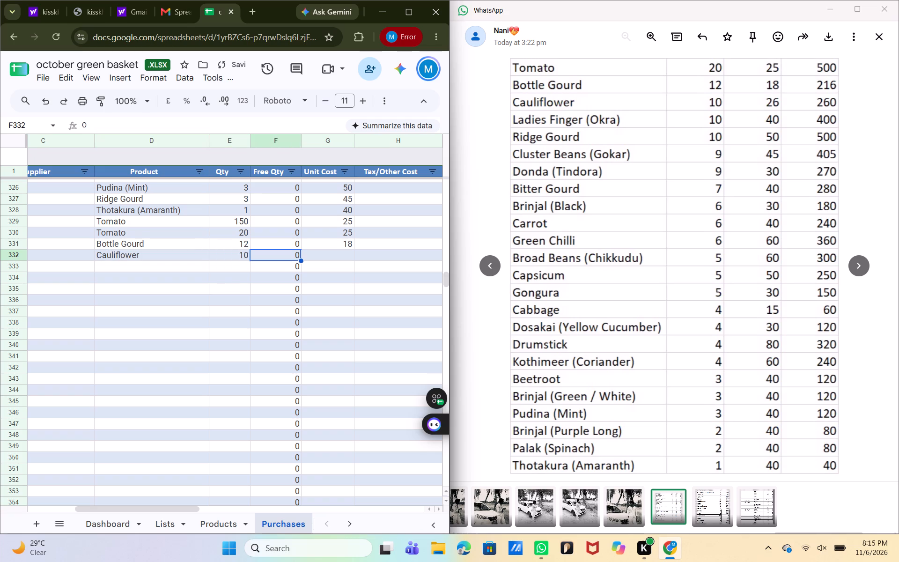
{"action": "key", "text": "Right"}
{"action": "type", "text": "26"}
{"action": "key", "text": "Left"}
Enter Ladies Finger (Okra) in row 333 with quantity 10 and unit cost 40.
{"action": "key", "text": "Left"}
{"action": "key", "text": "Left"}
{"action": "key", "text": "Down"}
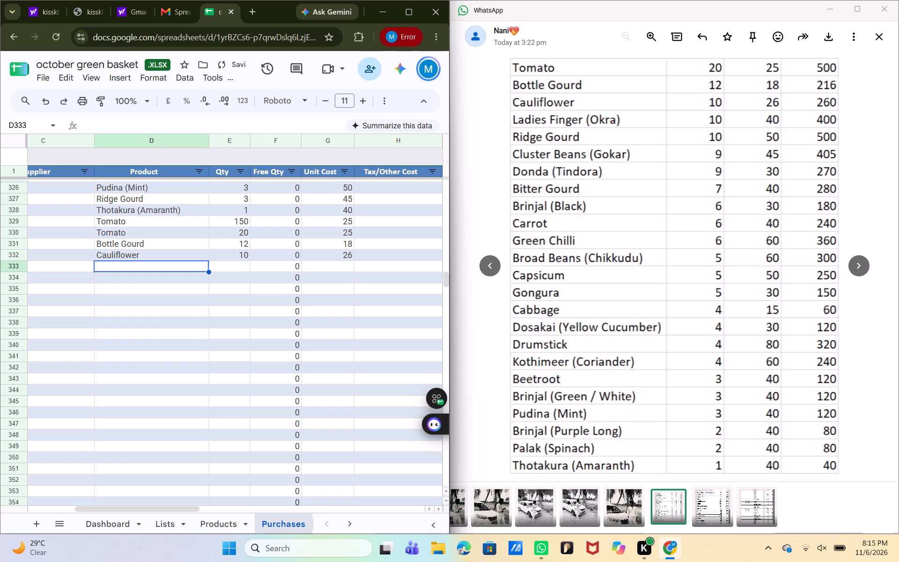
{"action": "type", "text": "la"}
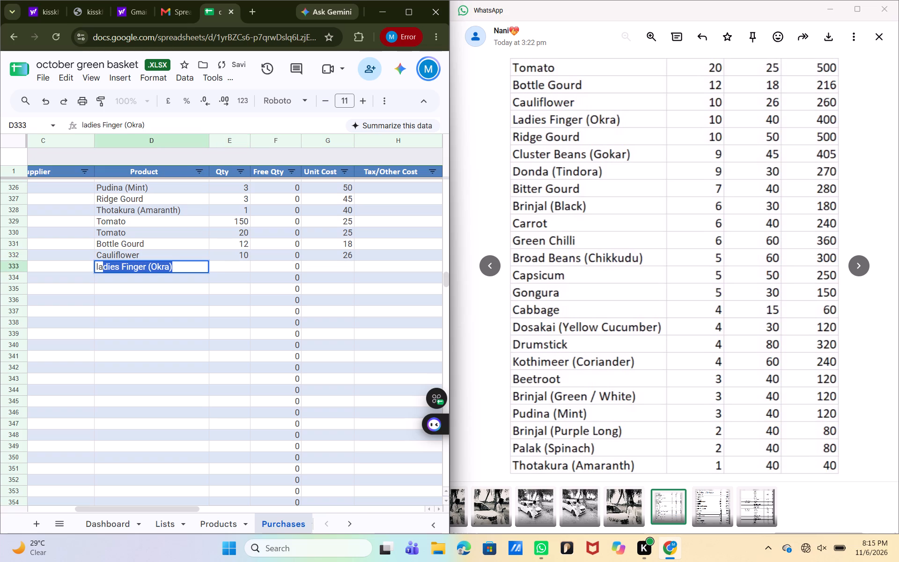
{"action": "key", "text": "Right"}
{"action": "type", "text": "10"}
{"action": "key", "text": "Right"}
{"action": "key", "text": "Right"}
{"action": "type", "text": "40"}
{"action": "key", "text": "Down"}
Enter Ridge Gourd in row 334 with quantity 10, and try to enter a unit cost of 50.
{"action": "key", "text": "Left"}
{"action": "key", "text": "Left"}
{"action": "key", "text": "Left"}
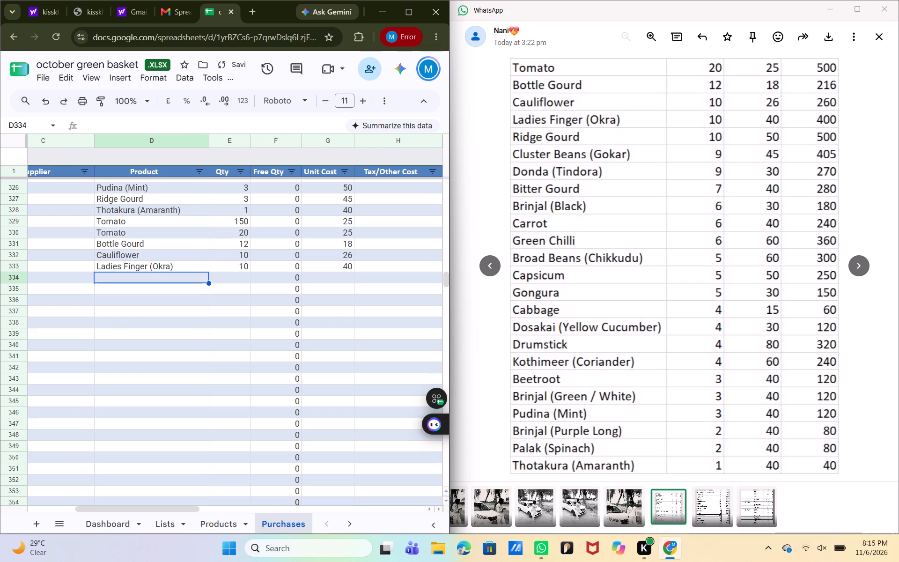
{"action": "type", "text": "ri"}
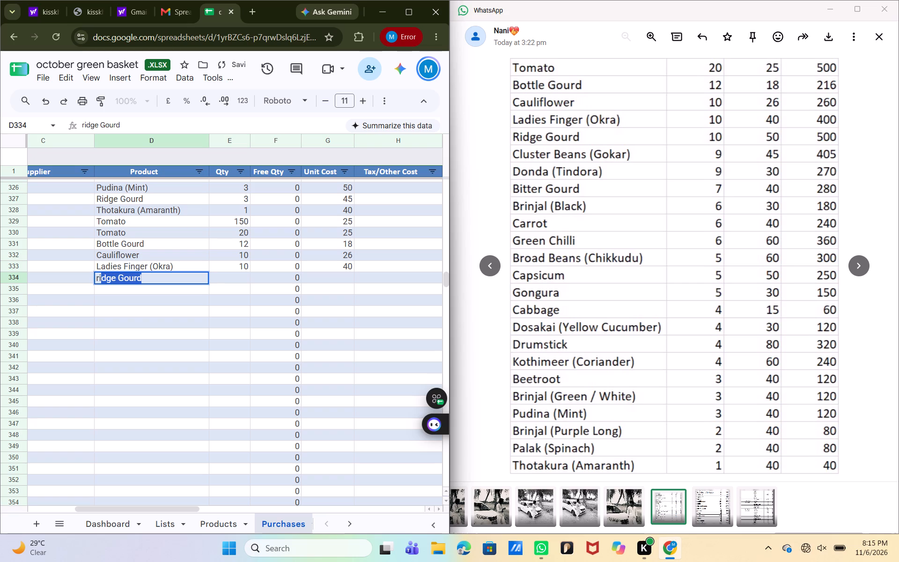
{"action": "key", "text": "Right"}
{"action": "type", "text": "10"}
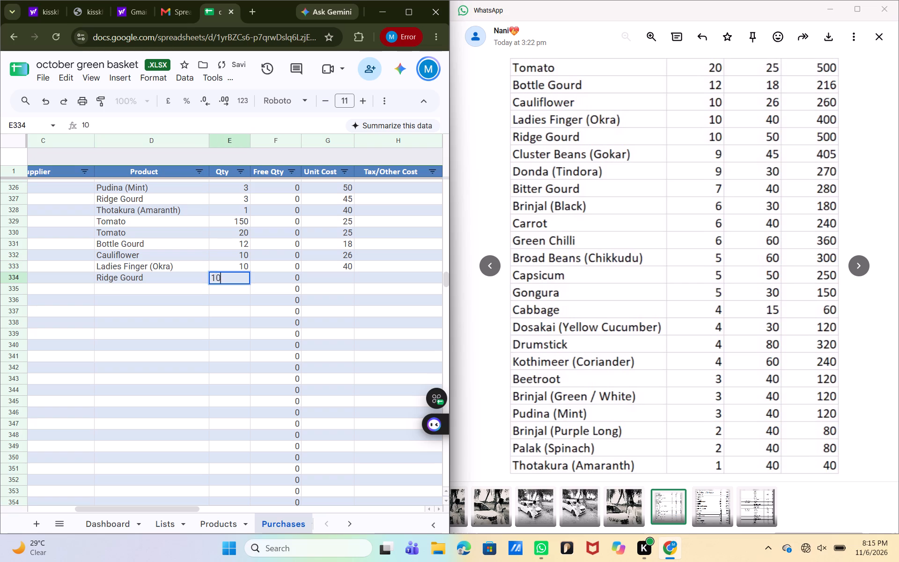
{"action": "key", "text": "Right"}
{"action": "key", "text": "Right"}
{"action": "type", "text": "50"}
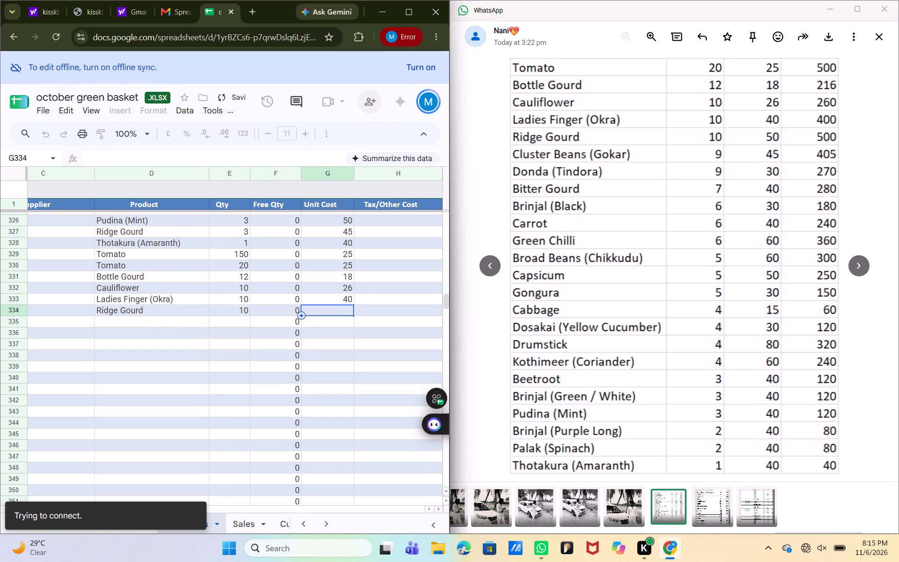
{"action": "key", "text": "Down"}
{"action": "key", "text": "Left"}
{"action": "key", "text": "Left"}
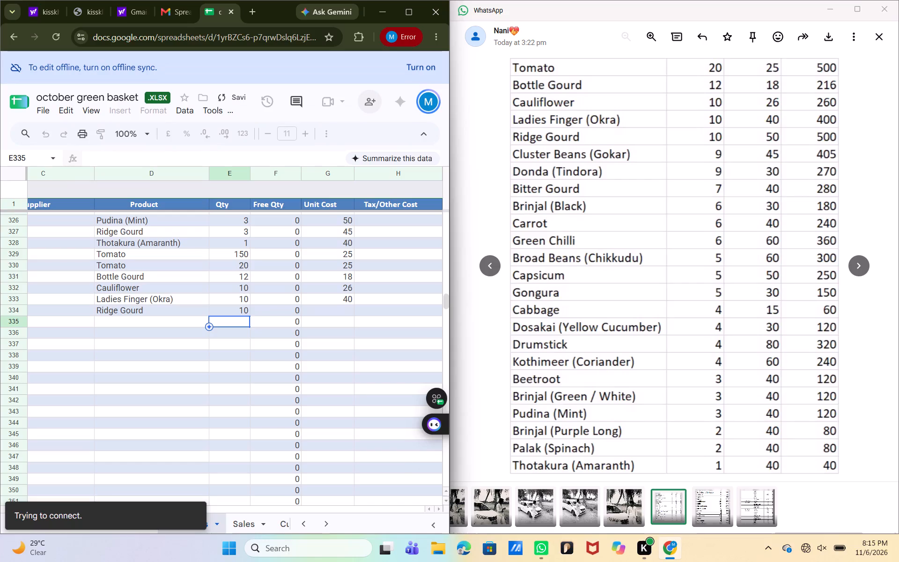
Turn on offline access for the spreadsheet and go back to the Product cell in row 335.
{"action": "left_click", "coordinate": [425, 68]}
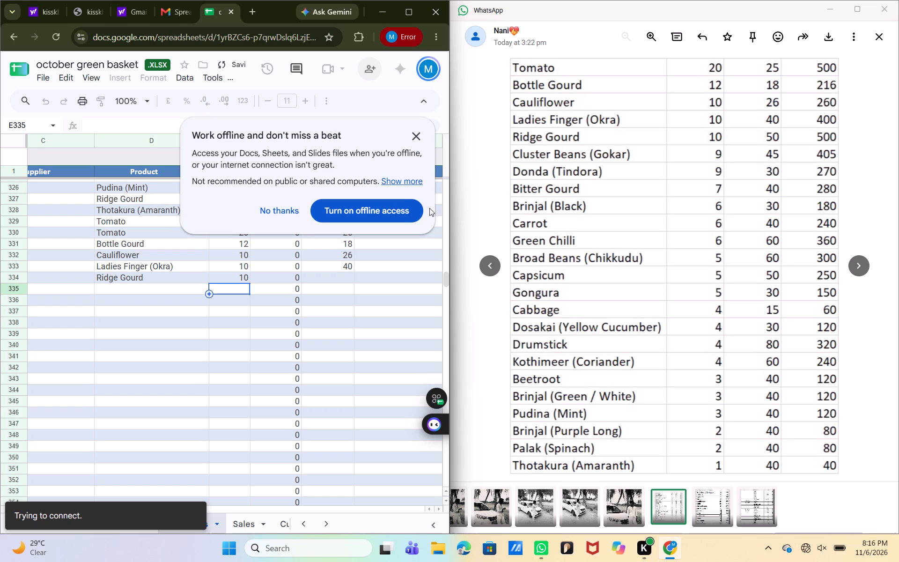
{"action": "left_click", "coordinate": [390, 216]}
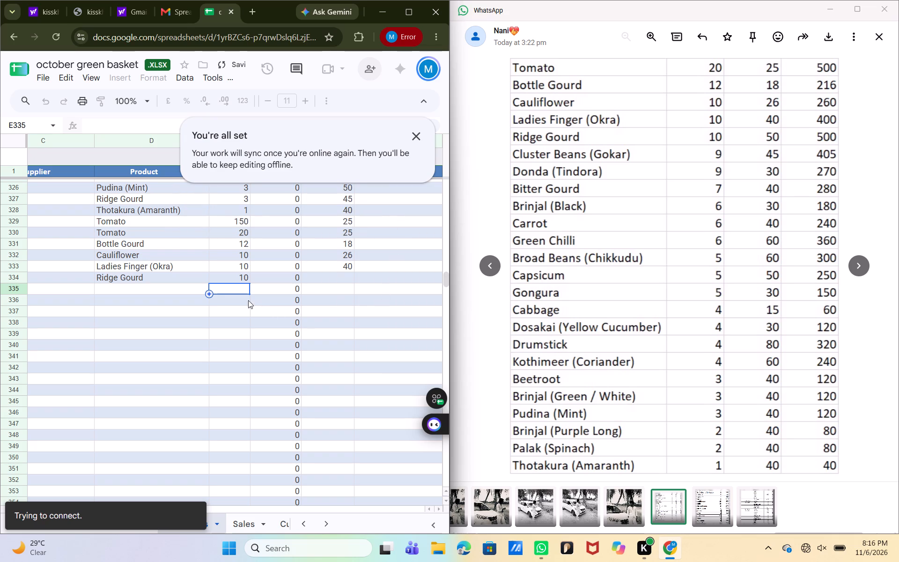
{"action": "left_click", "coordinate": [230, 291]}
{"action": "left_click", "coordinate": [185, 293]}
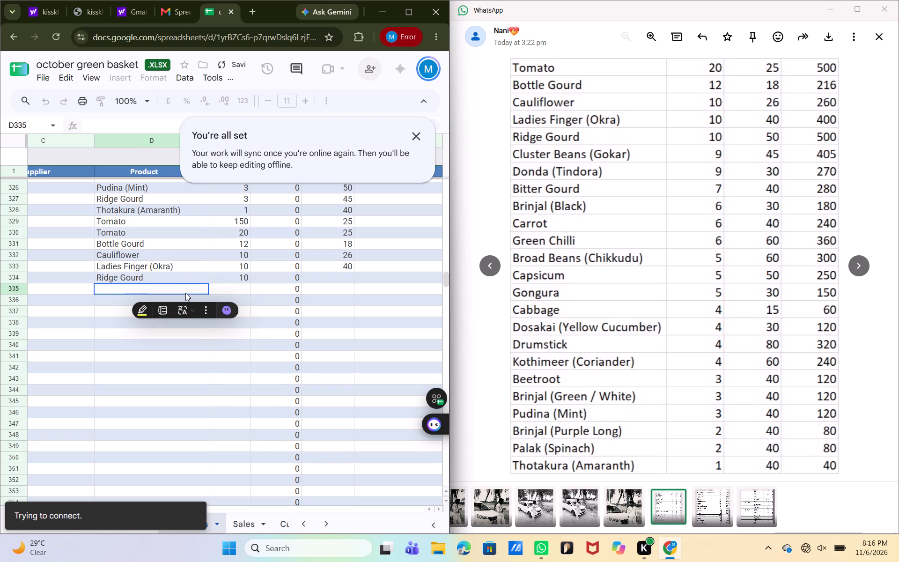
{"action": "left_click", "coordinate": [185, 293]}
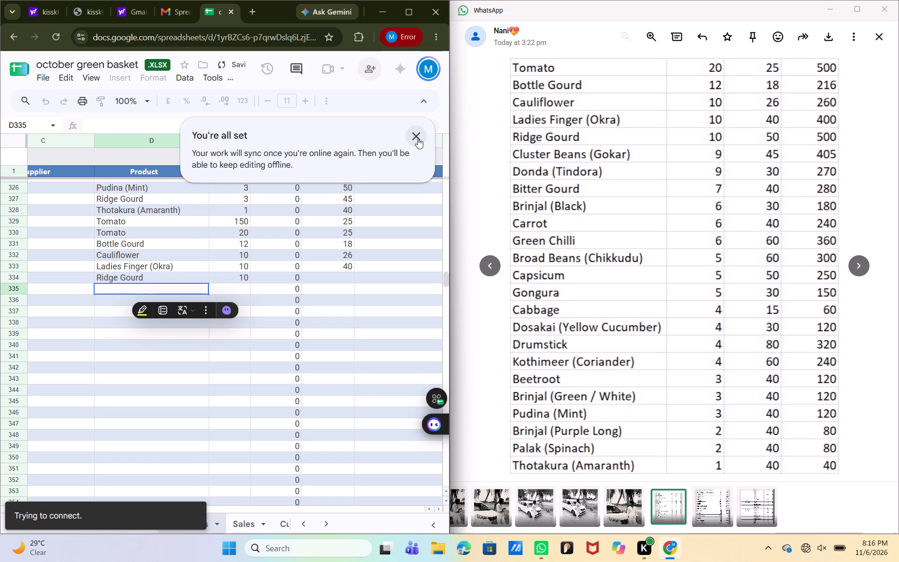
{"action": "left_click", "coordinate": [420, 138]}
{"action": "left_click", "coordinate": [108, 306]}
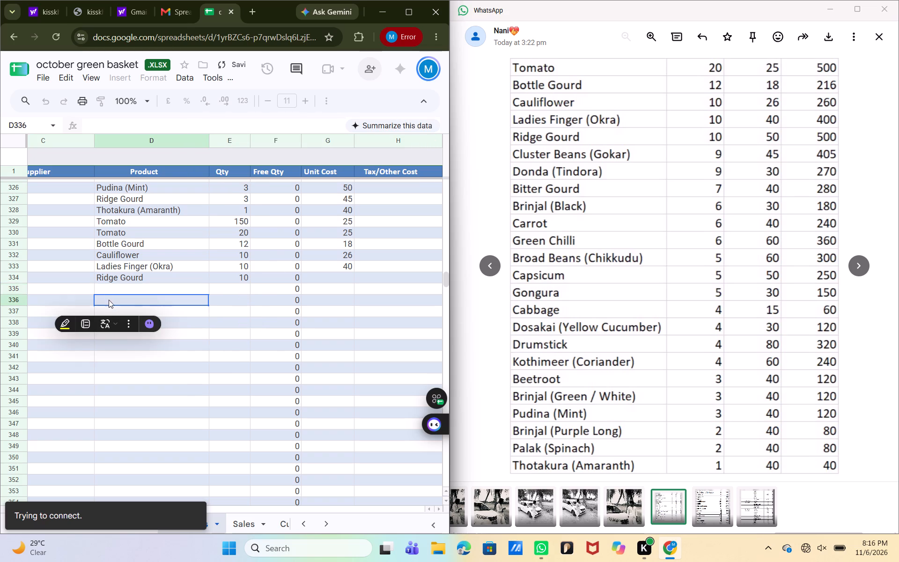
{"action": "key", "text": "Up"}
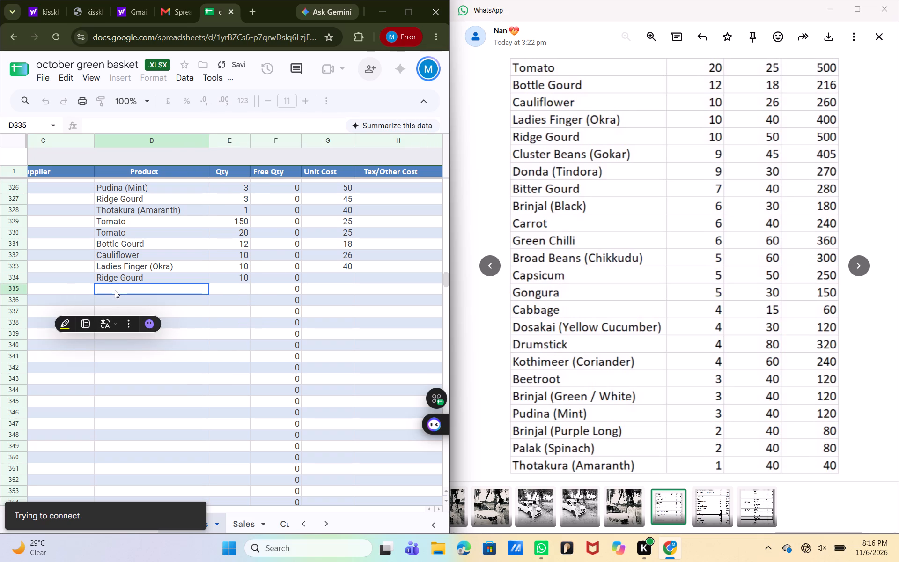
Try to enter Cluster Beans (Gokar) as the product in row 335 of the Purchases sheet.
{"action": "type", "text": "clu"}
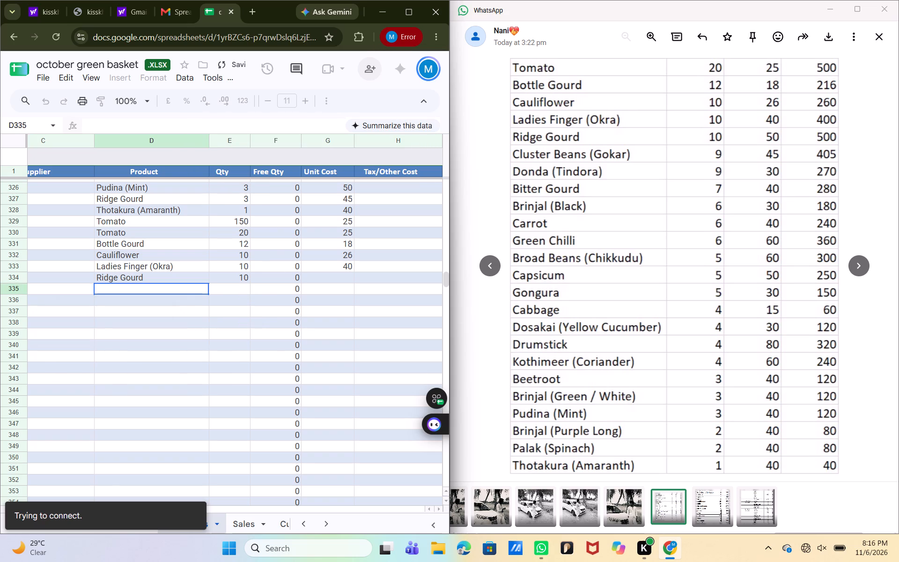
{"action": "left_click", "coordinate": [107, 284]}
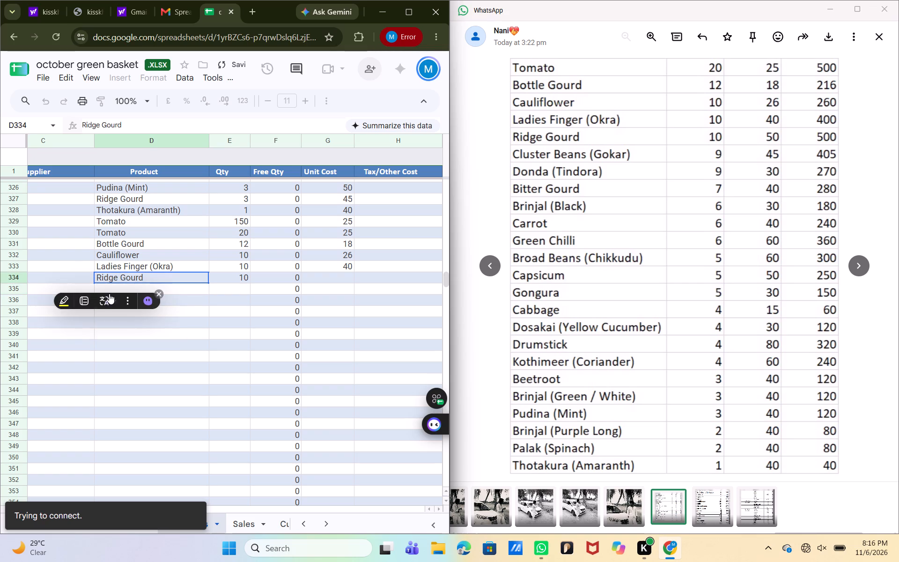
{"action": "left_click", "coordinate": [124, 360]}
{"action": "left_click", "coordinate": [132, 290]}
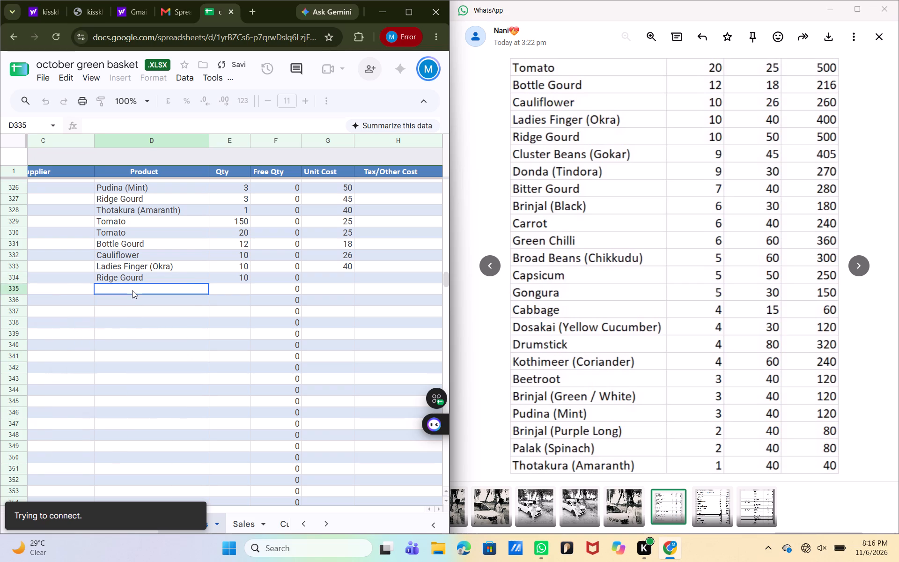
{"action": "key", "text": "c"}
Open the computer's Wi-Fi network list to check the internet connection.
{"action": "left_click", "coordinate": [830, 558]}
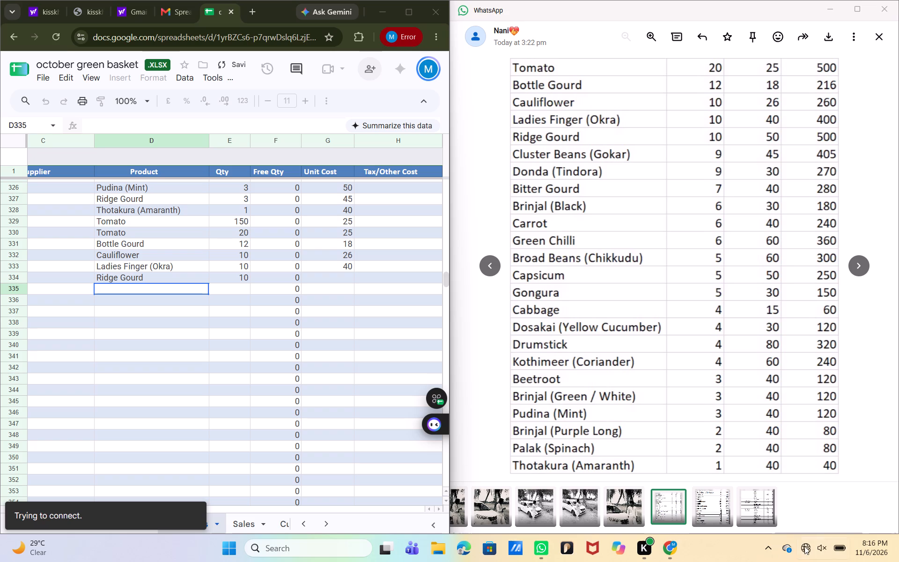
{"action": "left_click", "coordinate": [817, 557]}
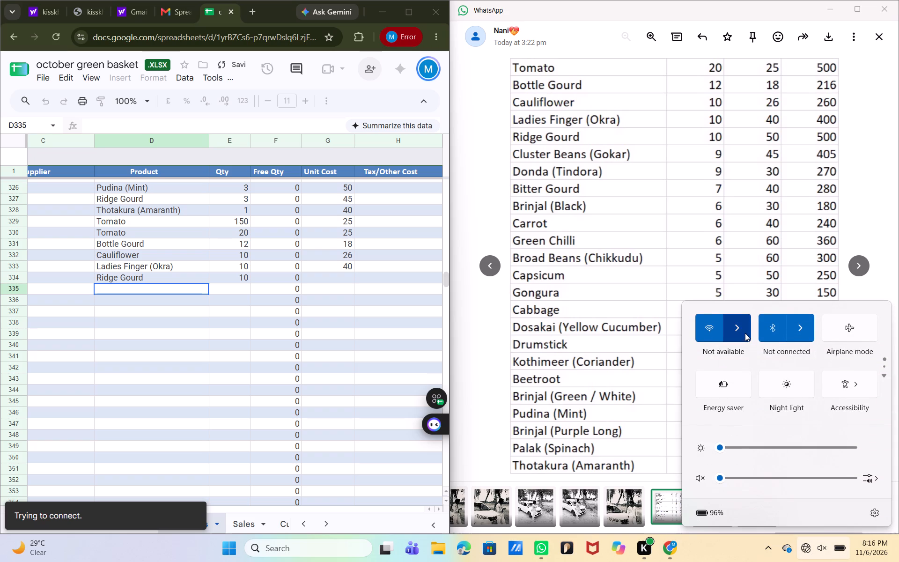
{"action": "left_click", "coordinate": [745, 333]}
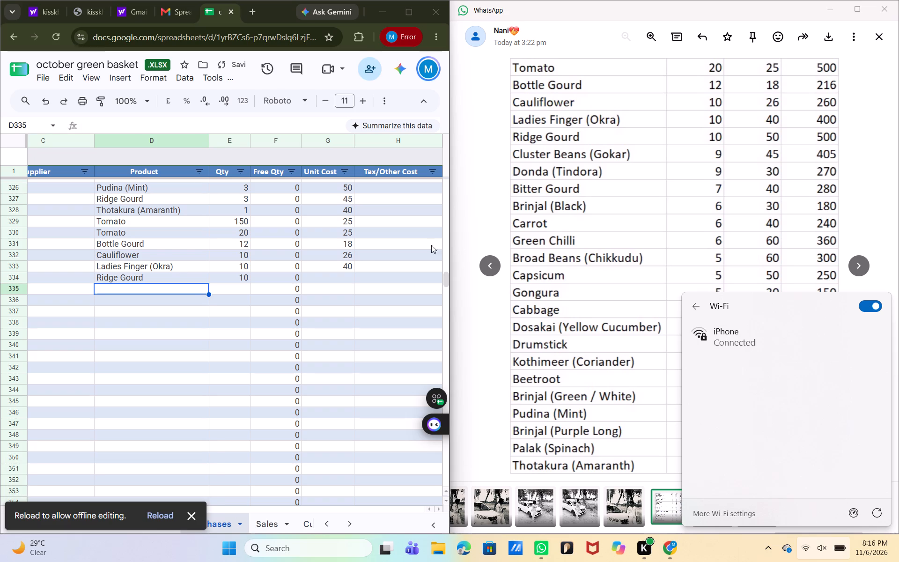
Enter Cluster Beans (Gokar) in row 335 of the Purchases sheet with quantity 9 and unit cost 45.
{"action": "left_click", "coordinate": [190, 287]}
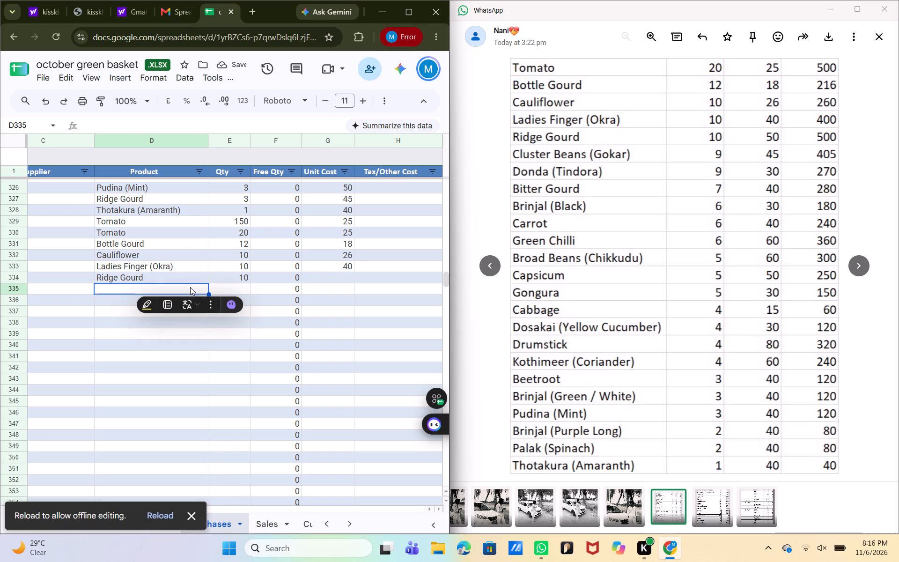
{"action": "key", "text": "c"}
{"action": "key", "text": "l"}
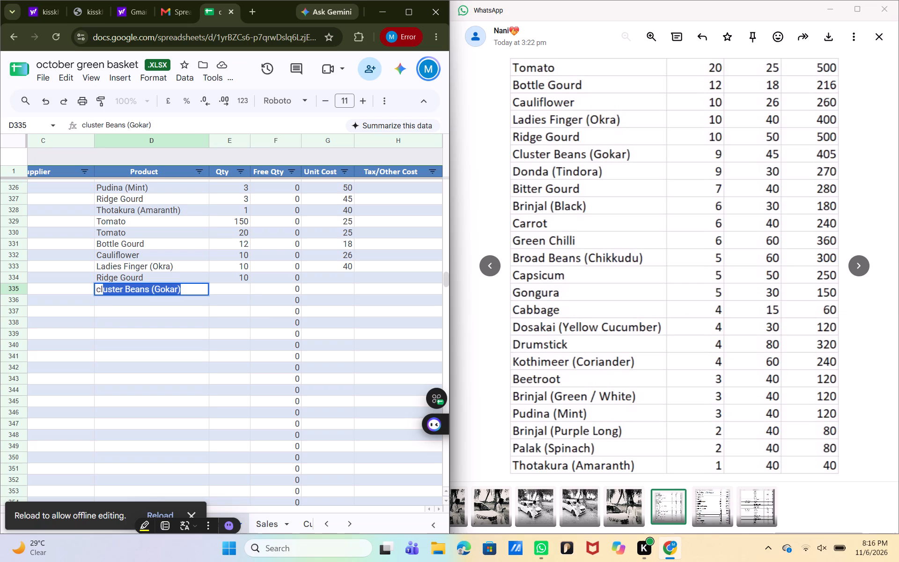
{"action": "key", "text": "Right"}
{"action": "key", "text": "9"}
{"action": "key", "text": "Right"}
{"action": "key", "text": "Right"}
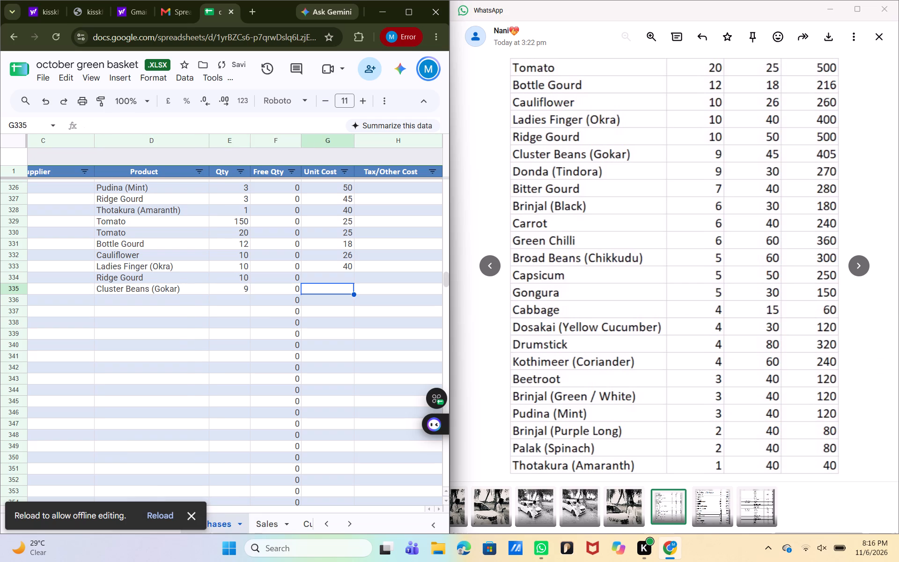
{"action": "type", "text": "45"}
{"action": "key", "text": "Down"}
Enter Donda (Tindora) as the product in row 336 of the Purchases sheet.
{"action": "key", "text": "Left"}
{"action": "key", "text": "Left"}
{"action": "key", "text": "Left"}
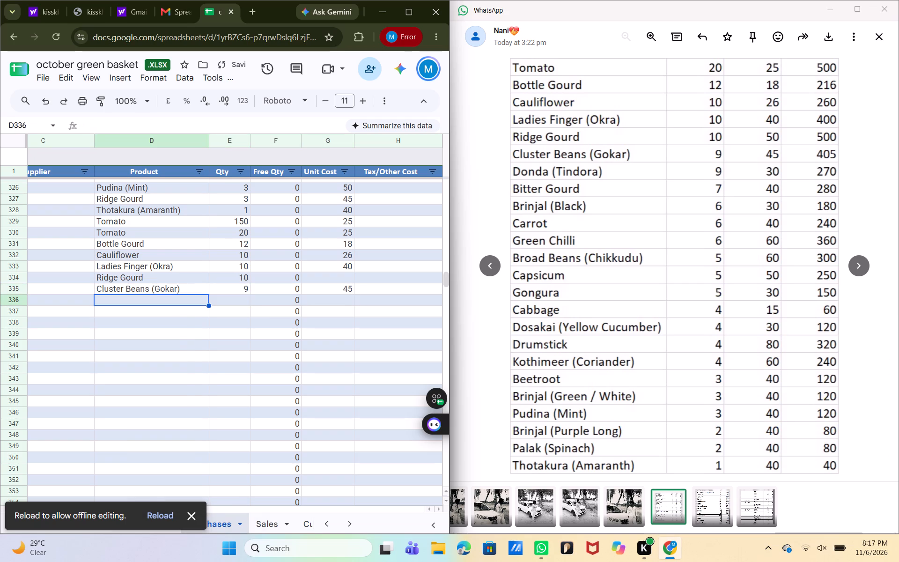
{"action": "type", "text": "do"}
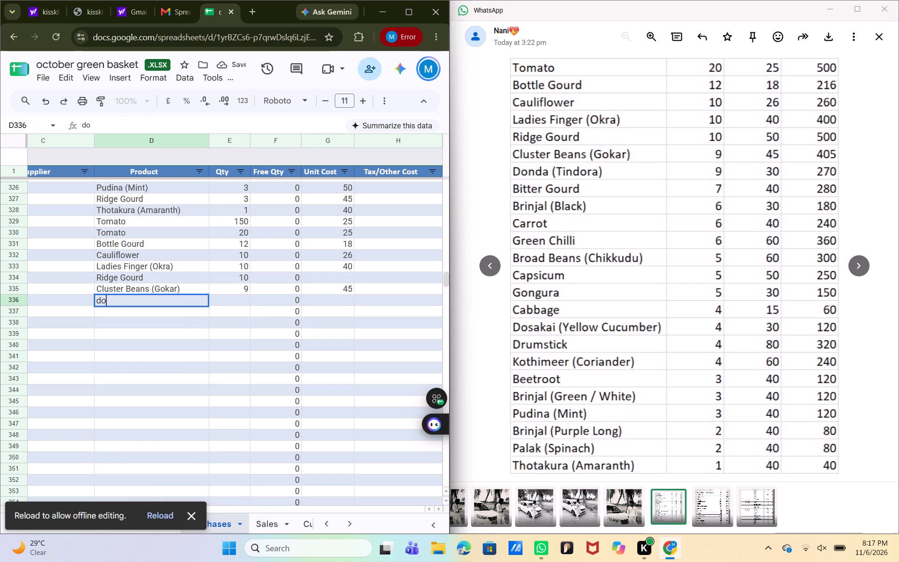
Complete the Donda (Tindora) entry in row 336 with quantity 9 and unit cost 30.
{"action": "type", "text": "nd"}
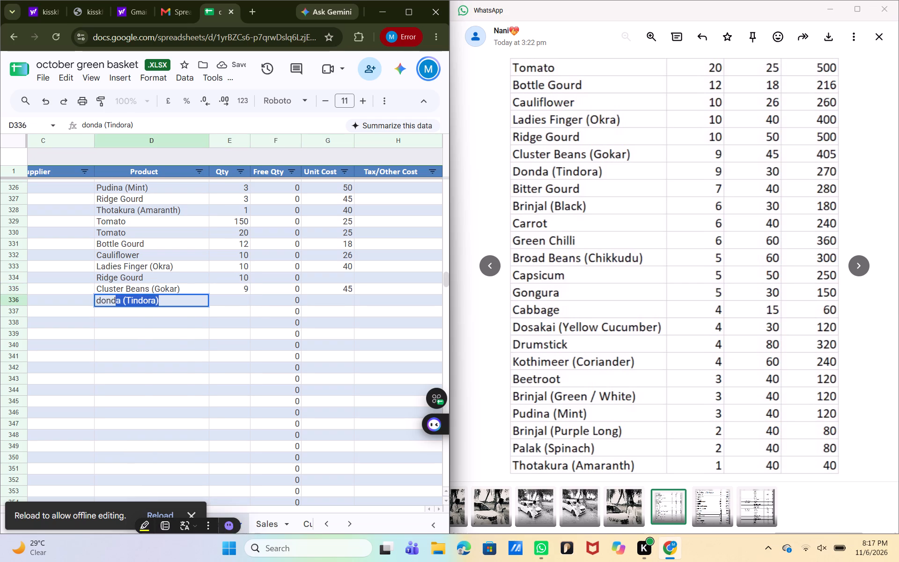
{"action": "key", "text": "Right"}
{"action": "key", "text": "9"}
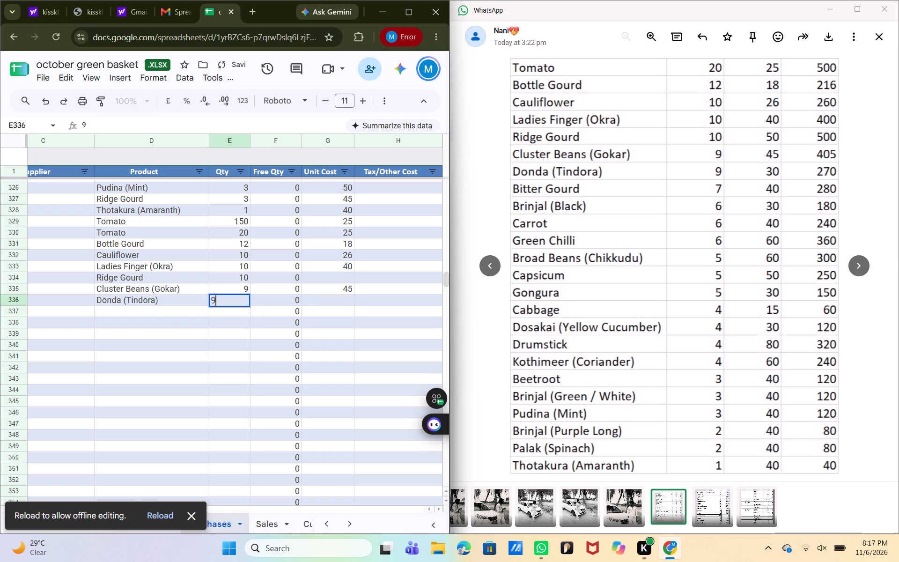
{"action": "key", "text": "Right"}
{"action": "key", "text": "Right"}
{"action": "type", "text": "30"}
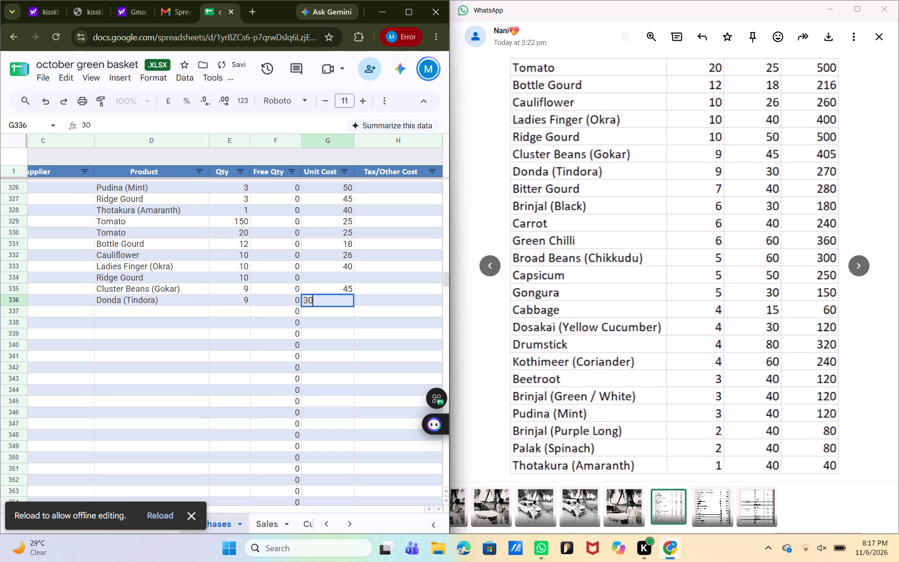
{"action": "key", "text": "Down"}
Fill in the missing unit cost of 50 for Ridge Gourd in row 334.
{"action": "key", "text": "Left"}
{"action": "key", "text": "Left"}
{"action": "key", "text": "Left"}
{"action": "key", "text": "Up"}
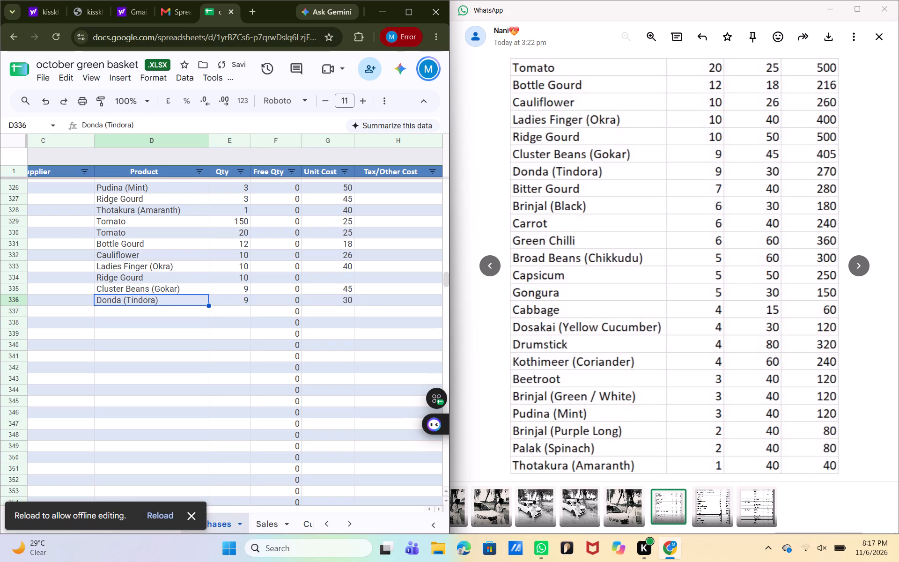
{"action": "key", "text": "Right"}
{"action": "key", "text": "Up"}
{"action": "key", "text": "Up"}
{"action": "key", "text": "Right"}
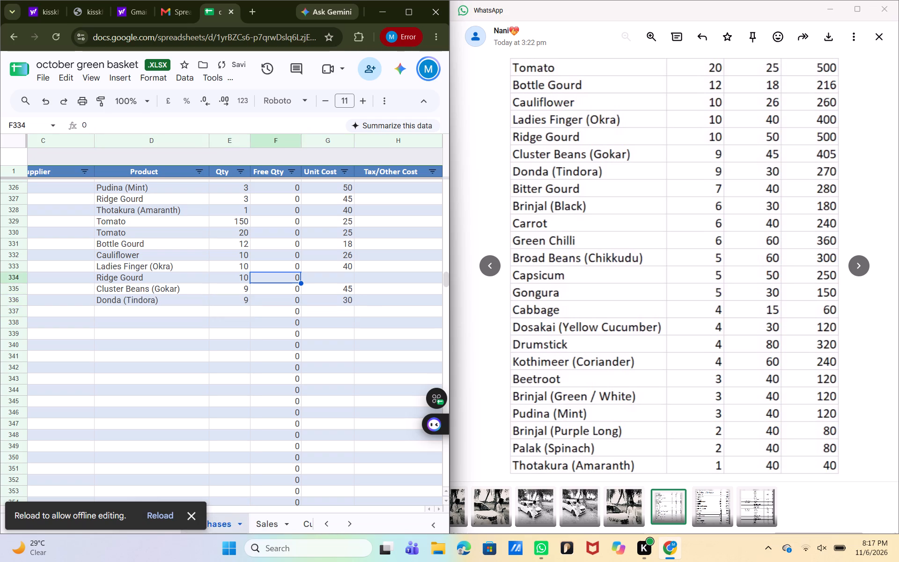
{"action": "key", "text": "Right"}
{"action": "type", "text": "50"}
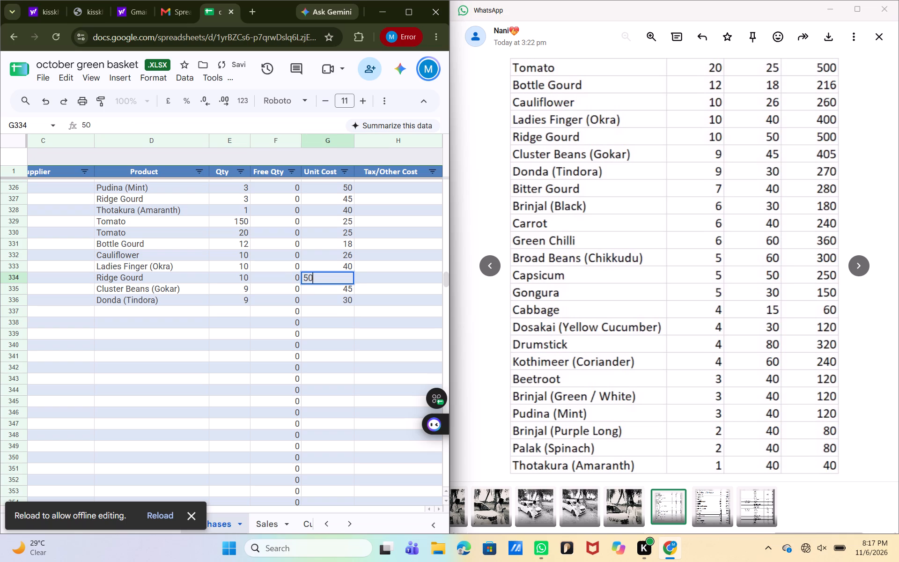
{"action": "key", "text": "Down"}
Try to enter Bitter Gourd as the product in row 337.
{"action": "key", "text": "Down"}
{"action": "key", "text": "Left"}
{"action": "key", "text": "Down"}
{"action": "key", "text": "Left"}
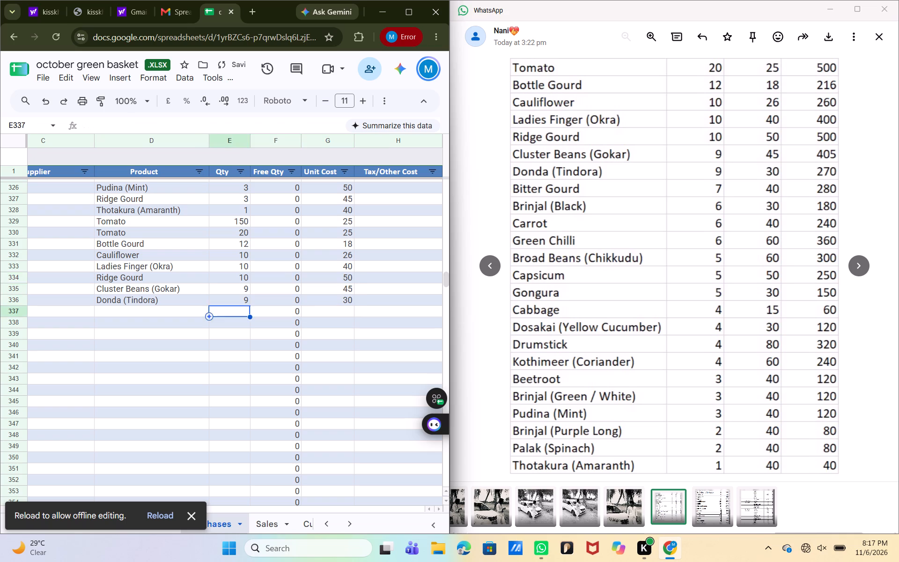
{"action": "key", "text": "Left"}
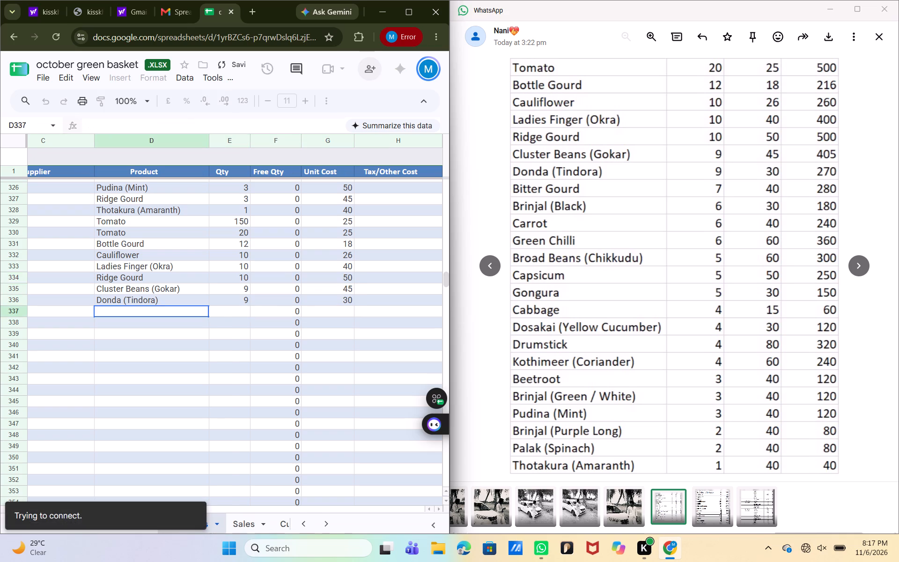
{"action": "type", "text": "bi"}
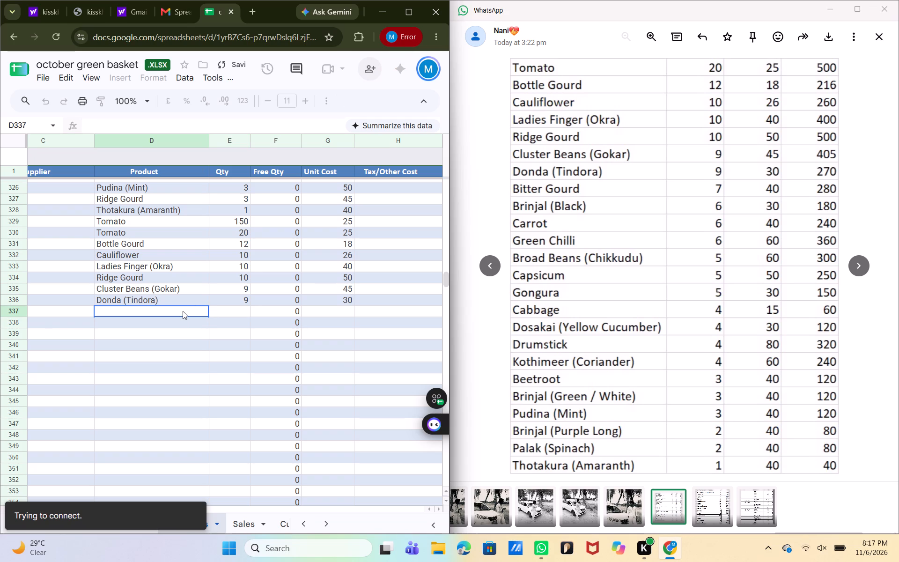
{"action": "left_click", "coordinate": [183, 311]}
{"action": "key", "text": "b"}
{"action": "left_click", "coordinate": [186, 348]}
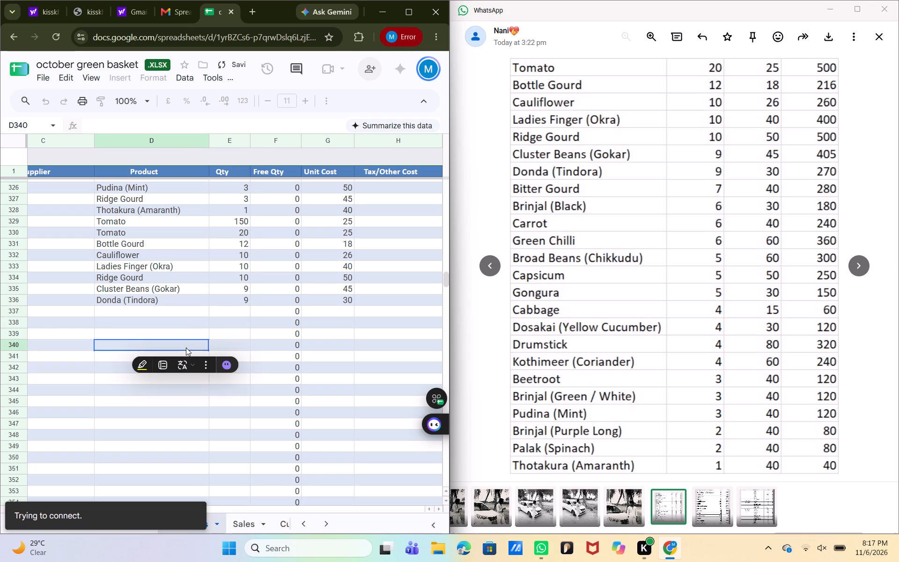
Try again to enter Bitter Gourd in the Product cell of row 337, below Donda (Tindora).
{"action": "left_click", "coordinate": [170, 312]}
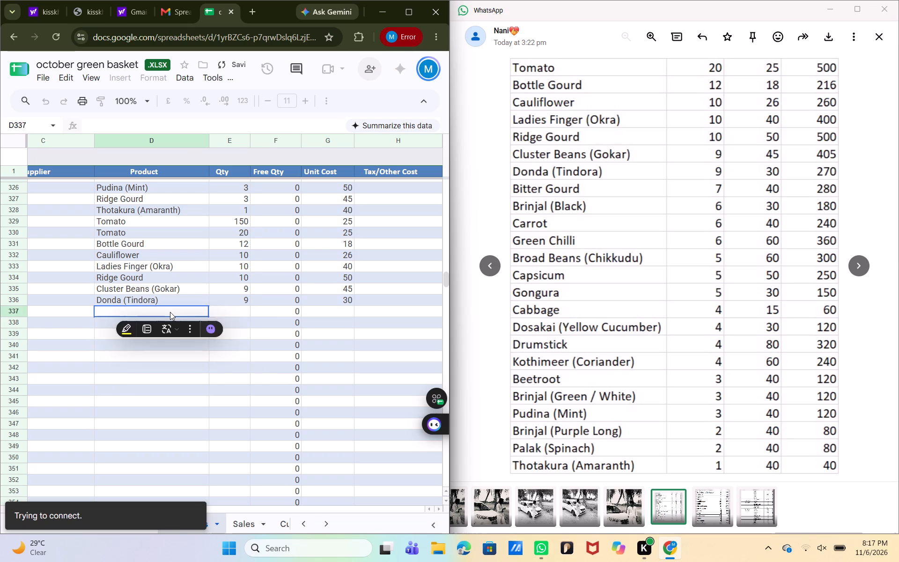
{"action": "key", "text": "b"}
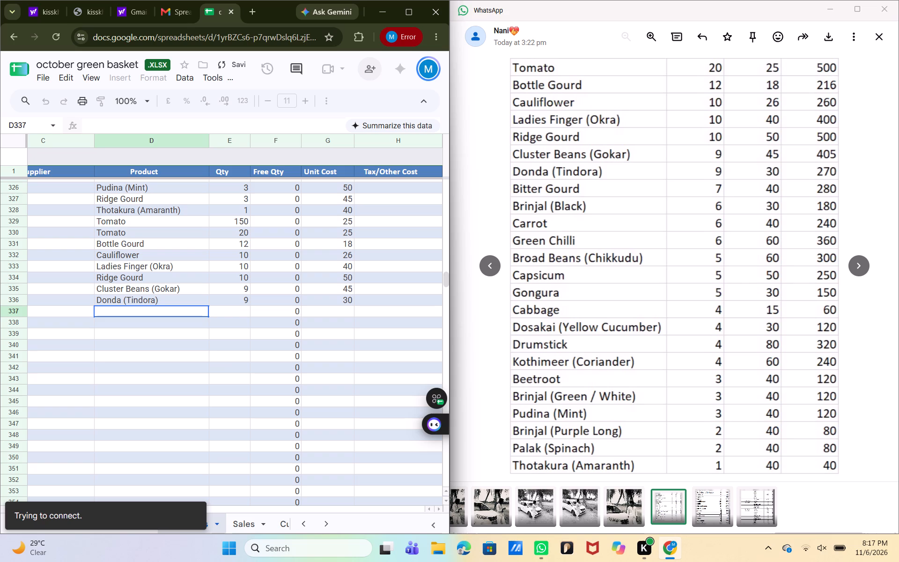
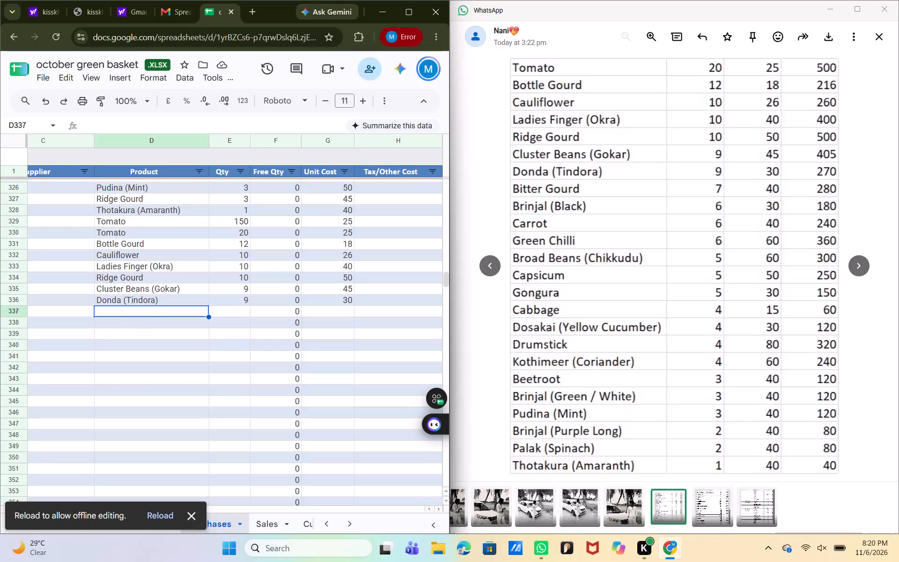
Enter Bitter Gourd in row 337 of the Purchases sheet with quantity 7 and unit cost 40.
{"action": "left_click", "coordinate": [120, 316]}
{"action": "left_click", "coordinate": [120, 322]}
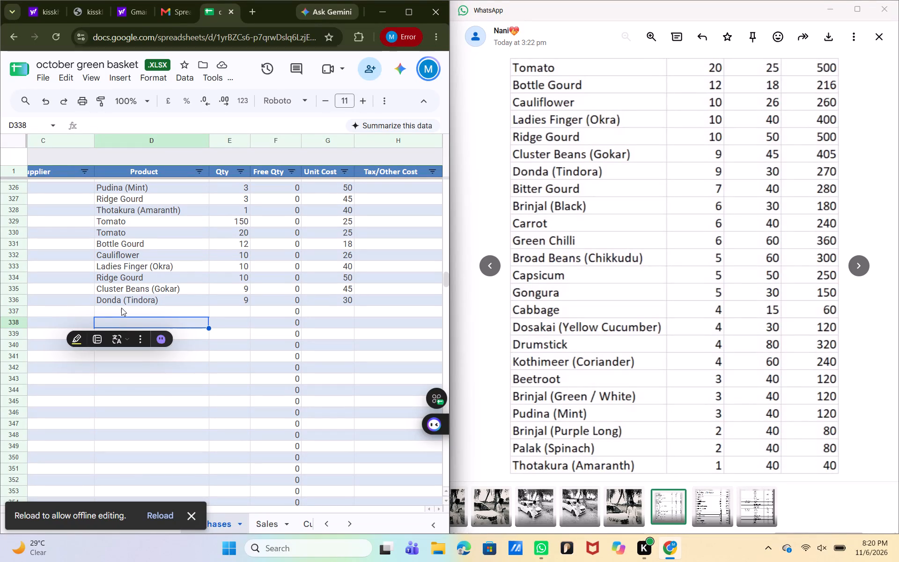
{"action": "key", "text": "Up"}
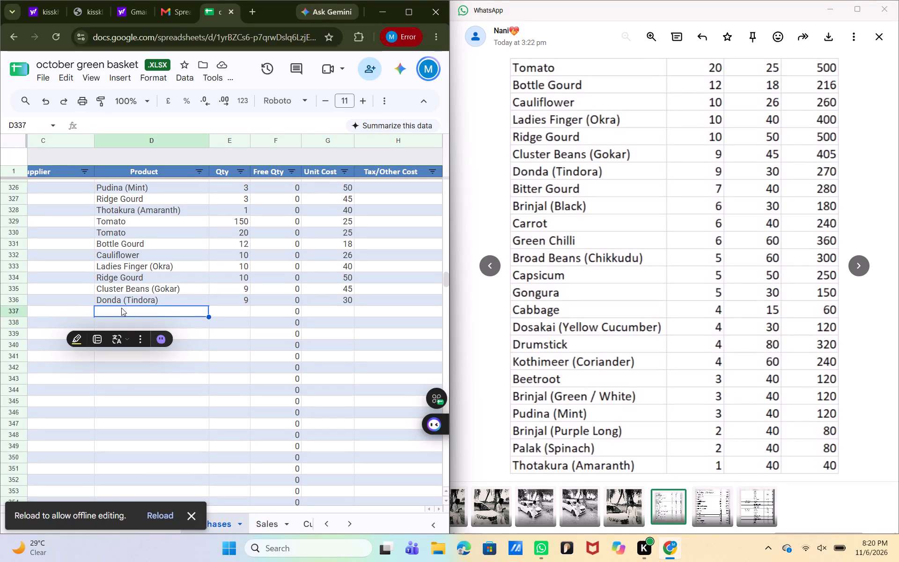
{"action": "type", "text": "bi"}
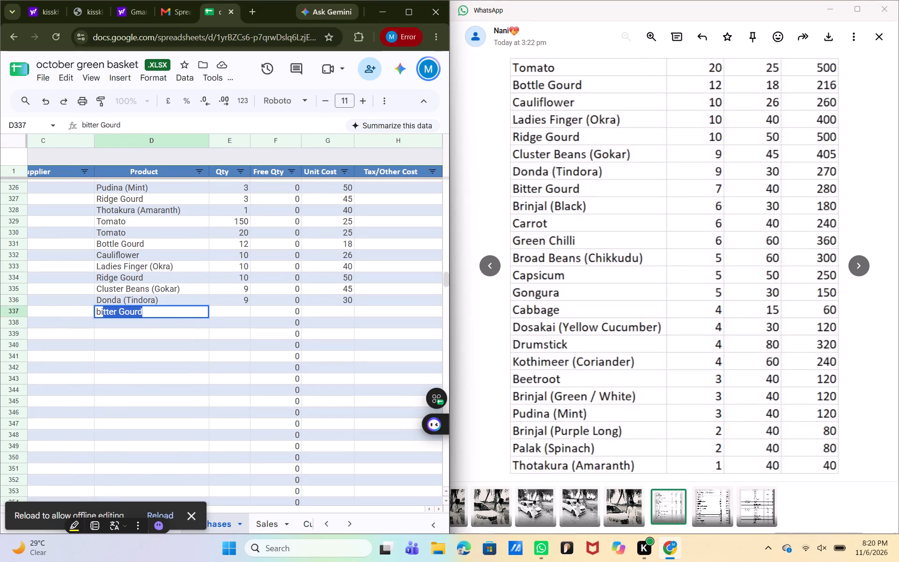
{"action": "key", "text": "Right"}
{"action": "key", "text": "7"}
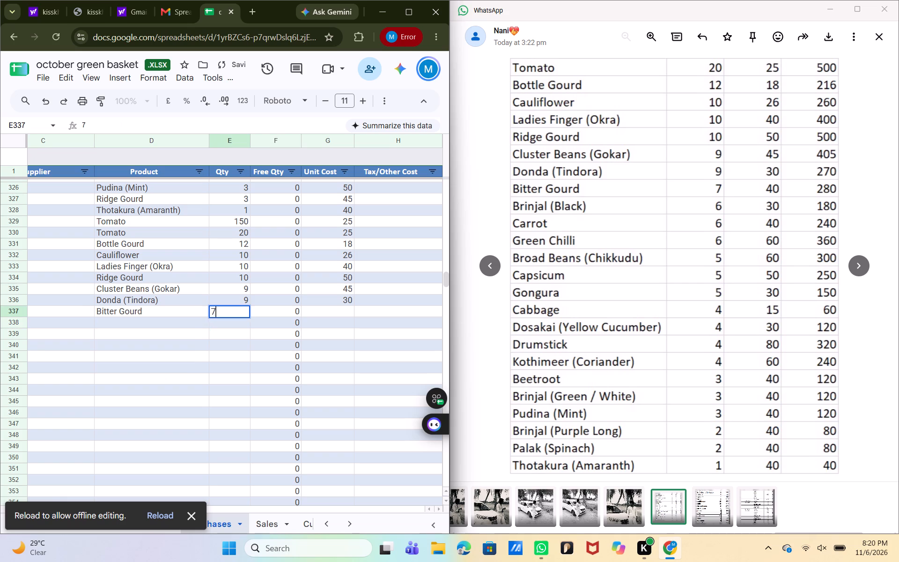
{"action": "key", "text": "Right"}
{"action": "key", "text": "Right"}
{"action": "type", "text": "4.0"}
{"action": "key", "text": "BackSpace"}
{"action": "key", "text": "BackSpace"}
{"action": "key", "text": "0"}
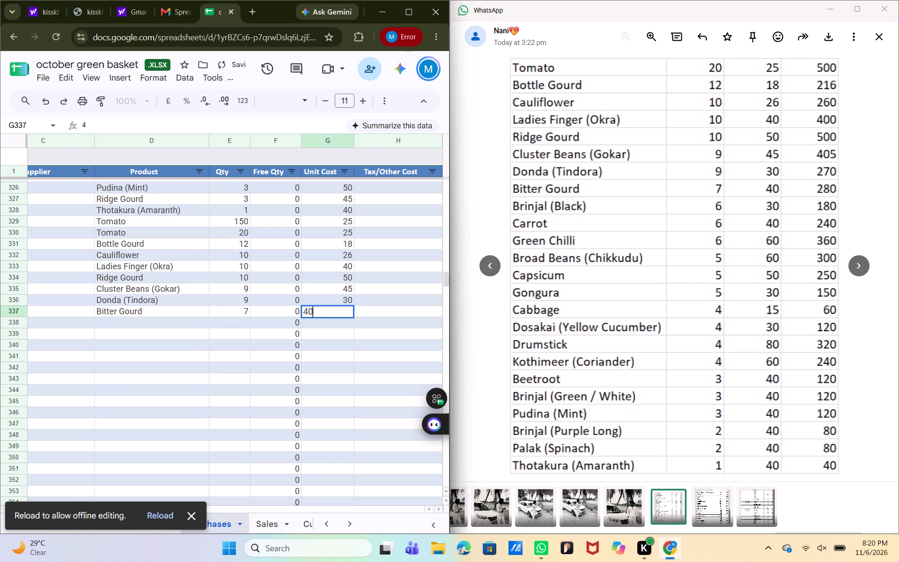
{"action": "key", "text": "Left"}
Try to enter Brinjal (Black) as the product in row 338.
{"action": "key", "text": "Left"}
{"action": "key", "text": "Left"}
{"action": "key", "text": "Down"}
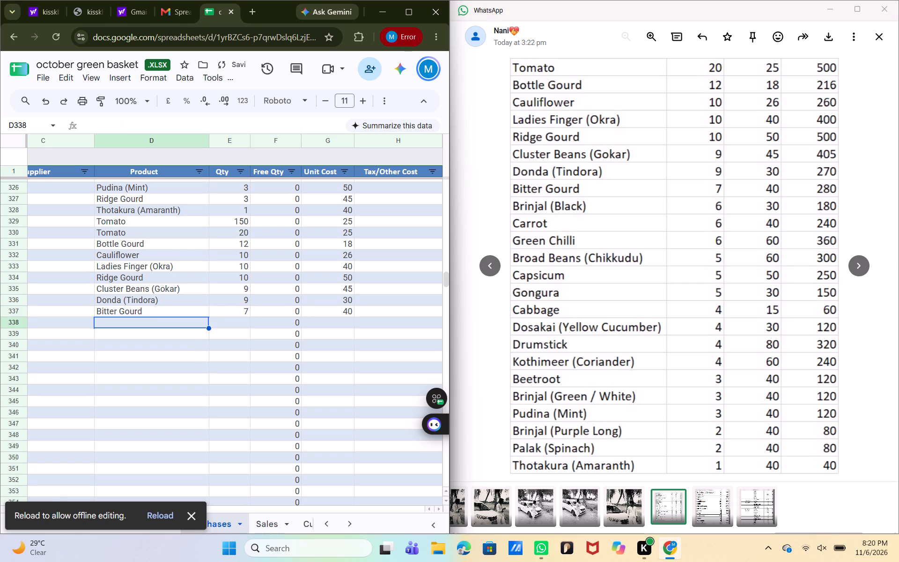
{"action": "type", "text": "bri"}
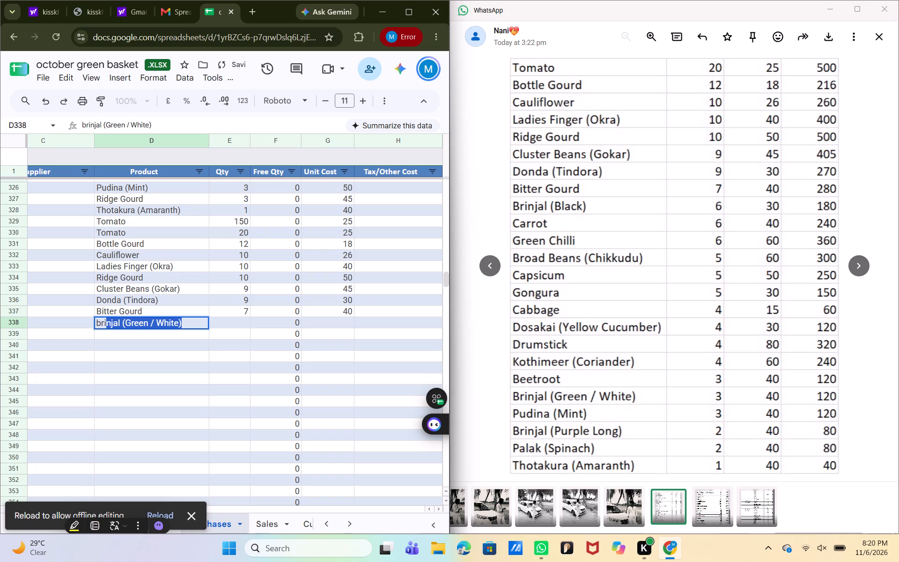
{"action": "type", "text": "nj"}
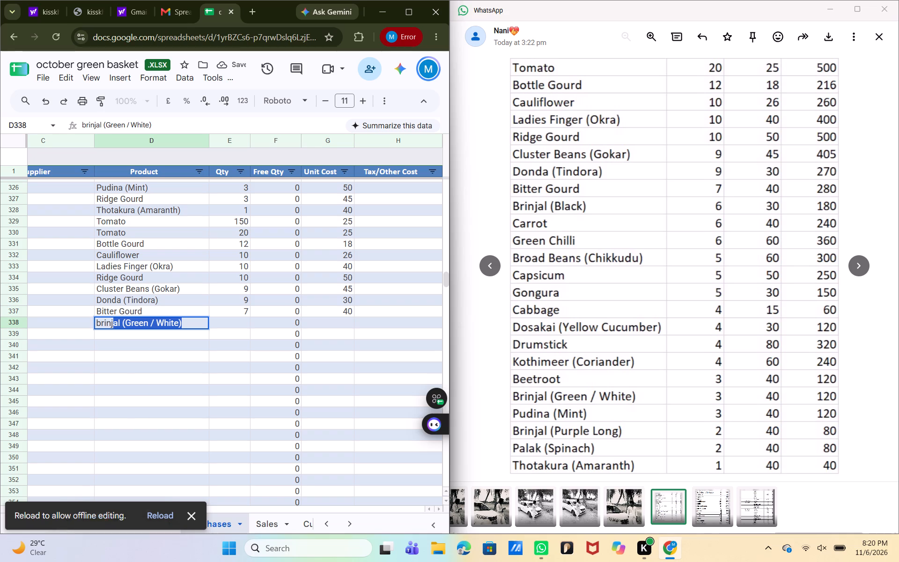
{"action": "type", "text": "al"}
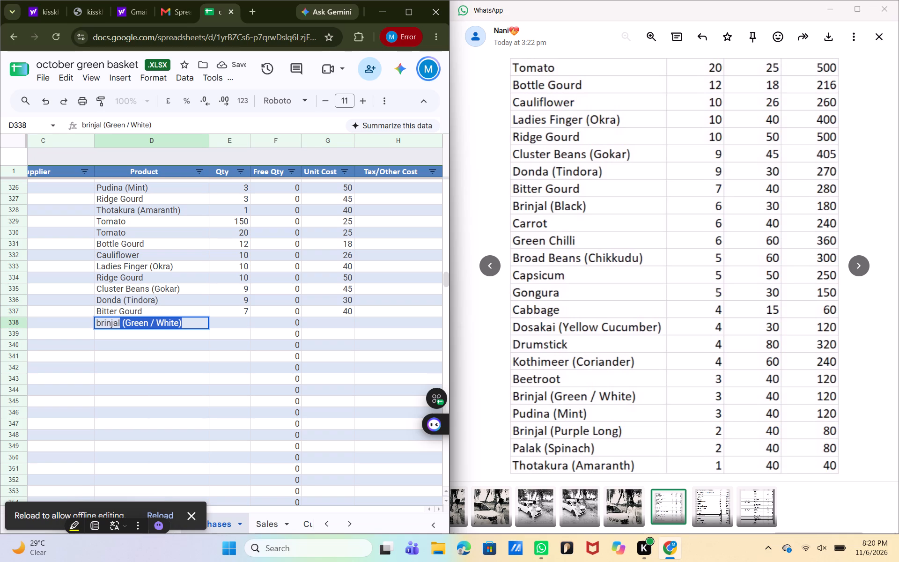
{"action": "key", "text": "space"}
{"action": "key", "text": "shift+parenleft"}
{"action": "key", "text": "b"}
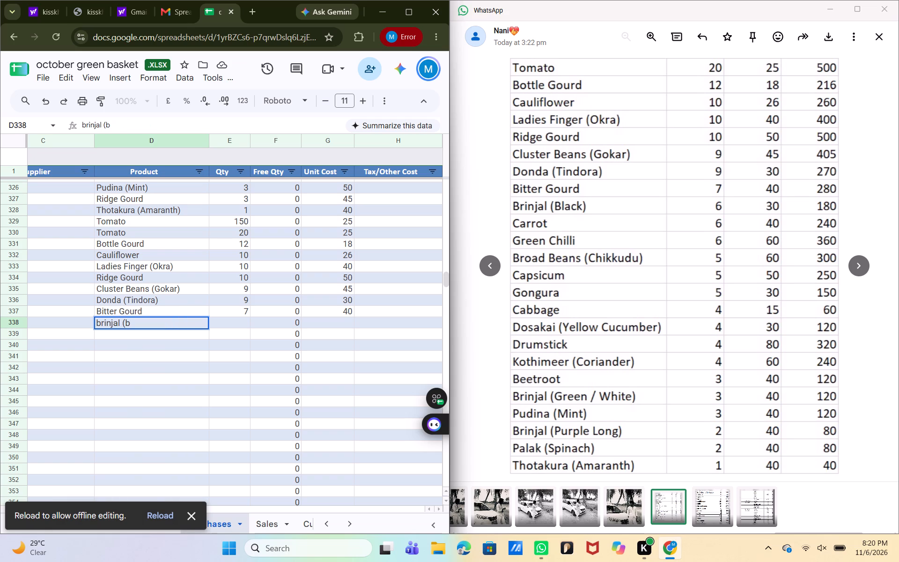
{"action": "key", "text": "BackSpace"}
Dismiss the offline editing notice and open the Products sheet to check how black brinjal is listed.
{"action": "left_click", "coordinate": [191, 514]}
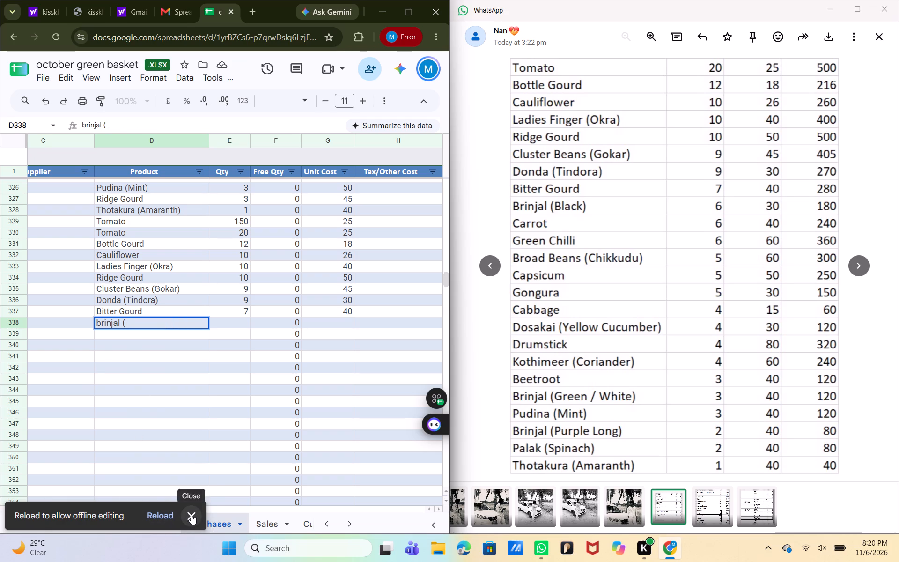
{"action": "left_click", "coordinate": [137, 528]}
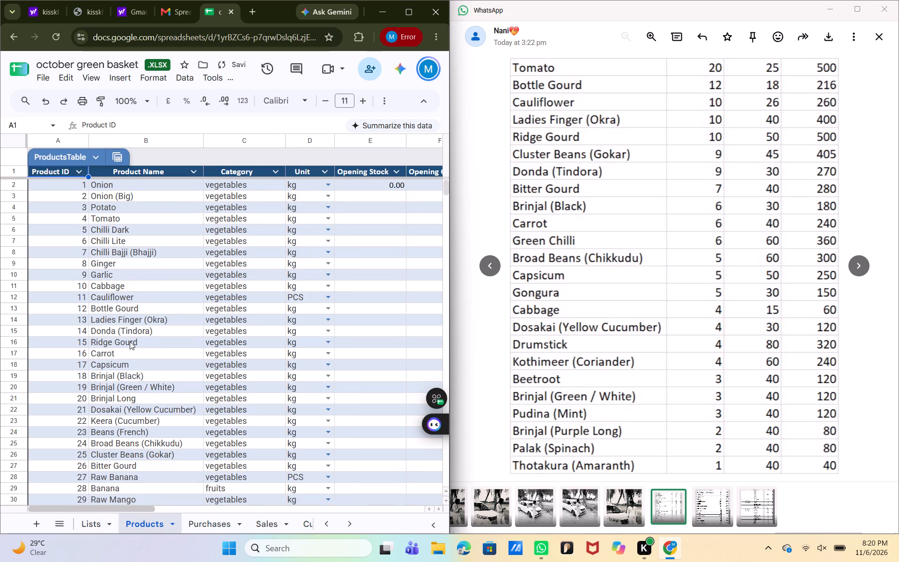
Copy the product name Brinjal (Black) from the Products sheet into the Product cell of row 338 in Purchases.
{"action": "triple_click", "coordinate": [101, 378]}
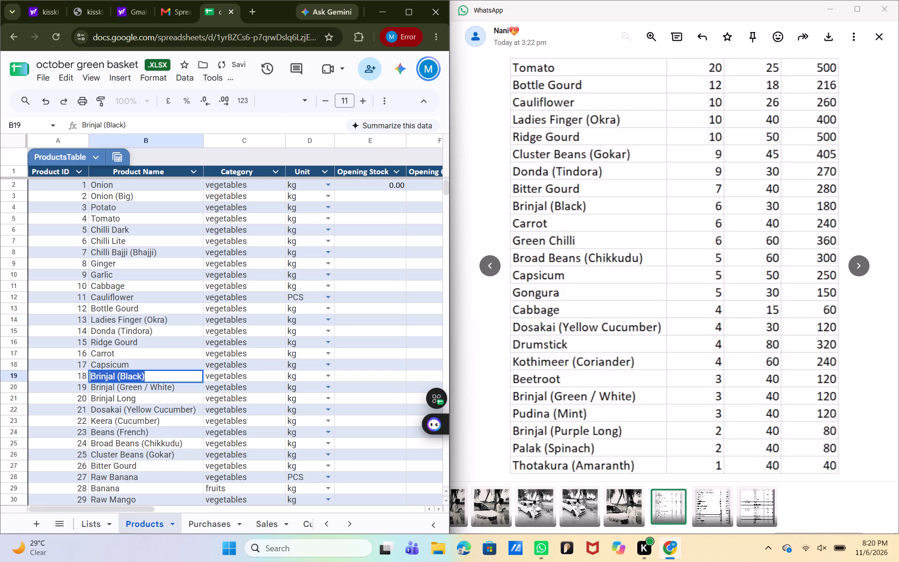
{"action": "key", "text": "ctrl+c"}
{"action": "left_click", "coordinate": [211, 526]}
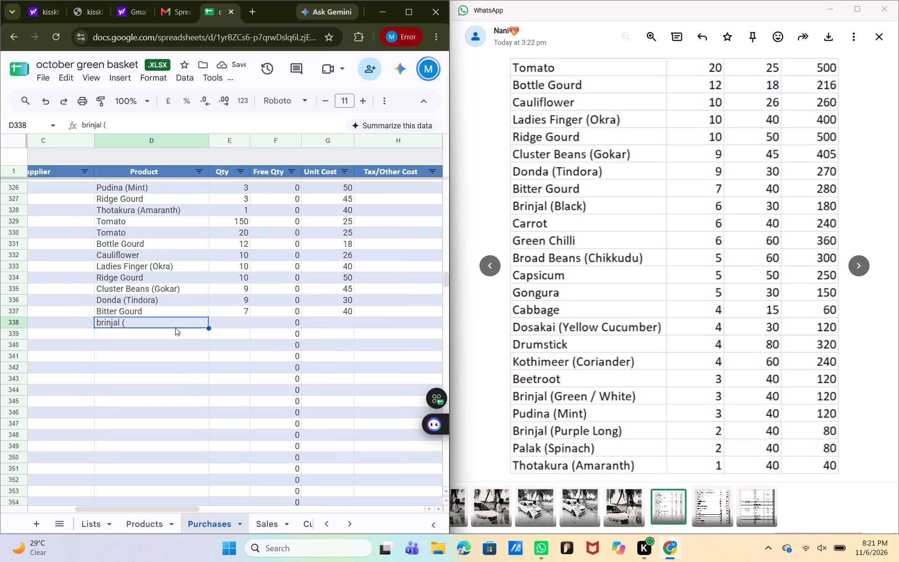
{"action": "key", "text": "ctrl+v"}
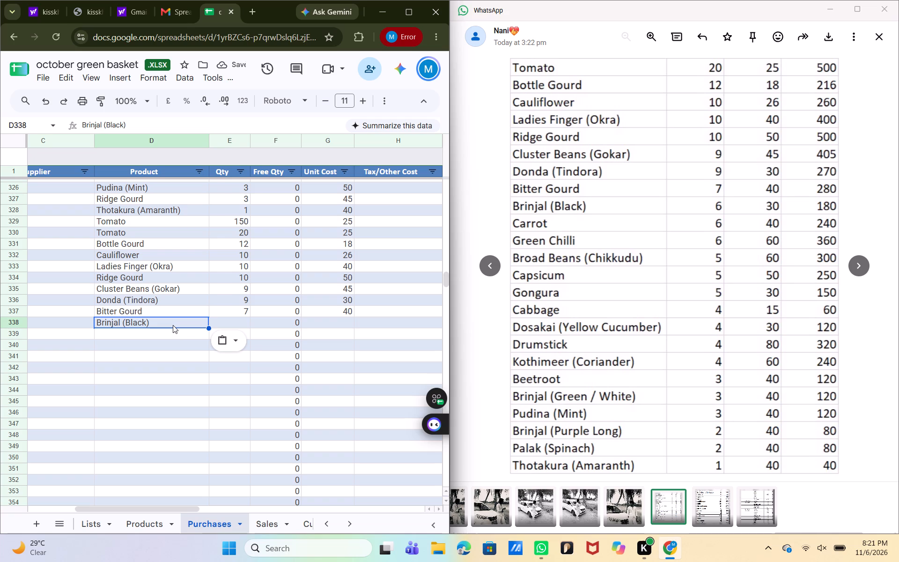
Enter quantity 6 and unit cost 30 for Brinjal (Black) in row 338, with the Free Qty cell cleared.
{"action": "key", "text": "Right"}
{"action": "key", "text": "6"}
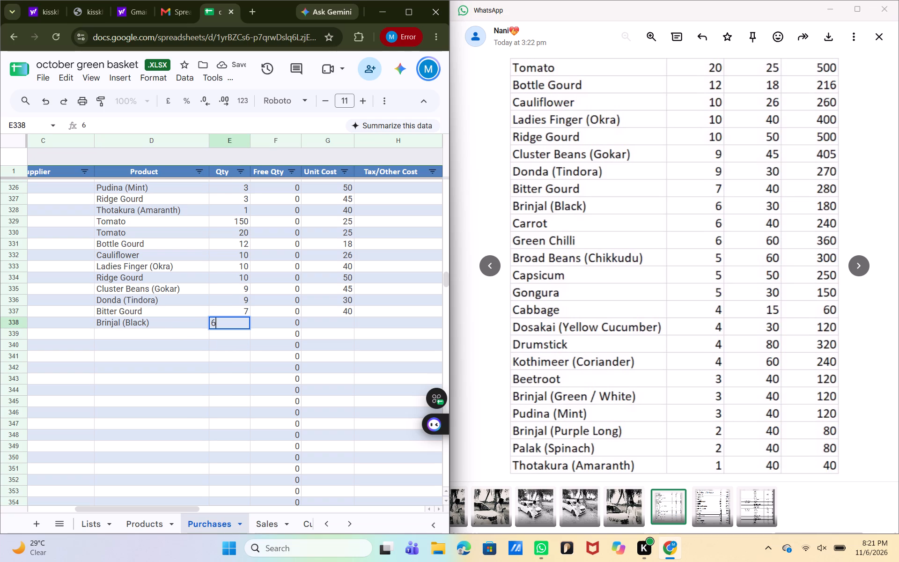
{"action": "key", "text": "Right"}
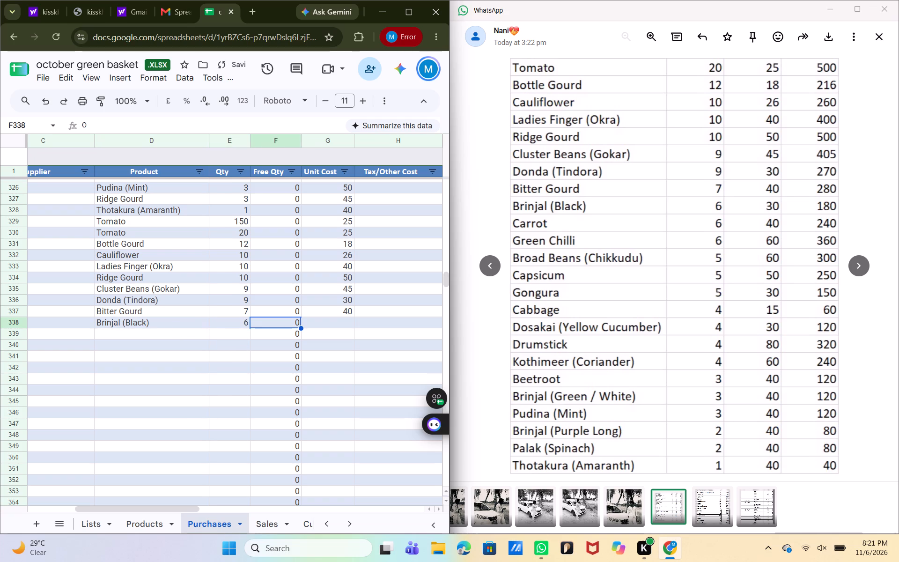
{"action": "type", "text": "30"}
{"action": "key", "text": "Down"}
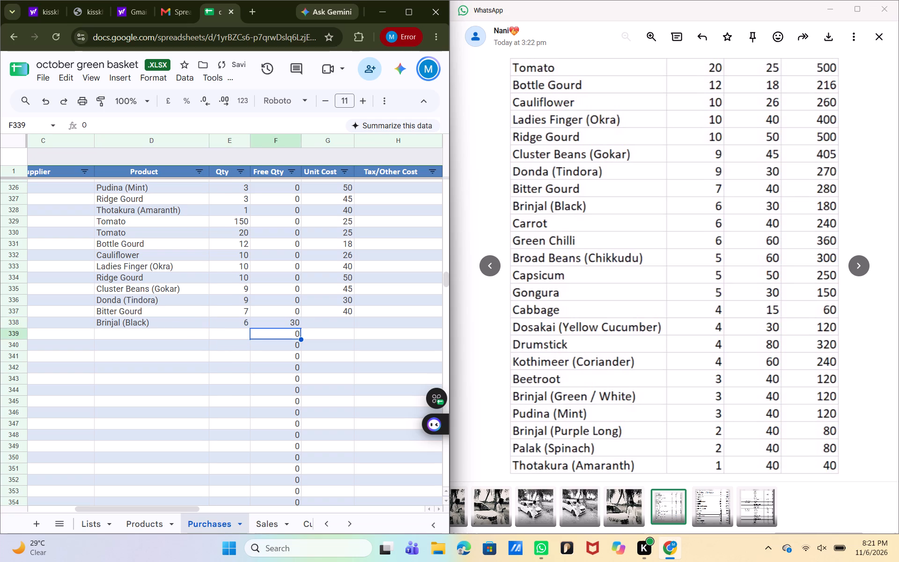
{"action": "key", "text": "Up"}
{"action": "key", "text": "BackSpace"}
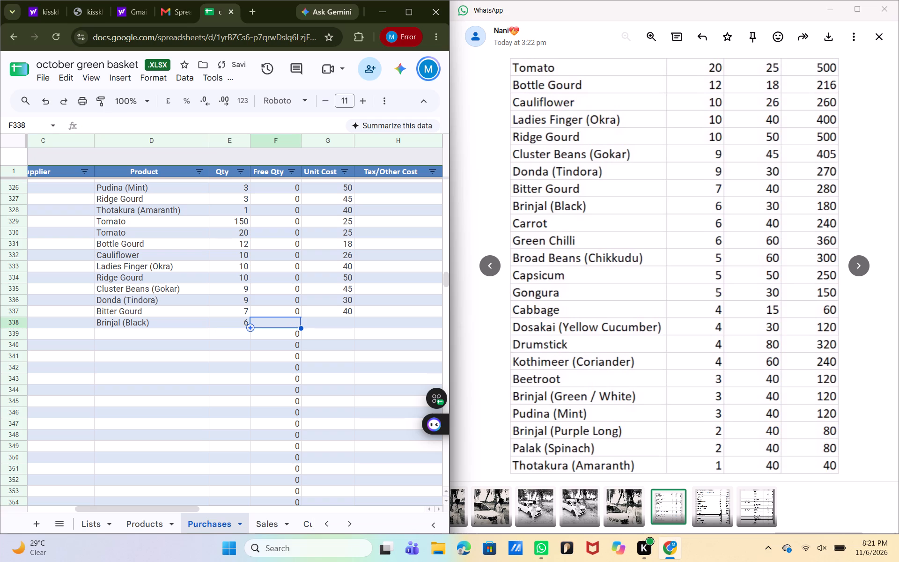
{"action": "key", "text": "Right"}
{"action": "type", "text": "30"}
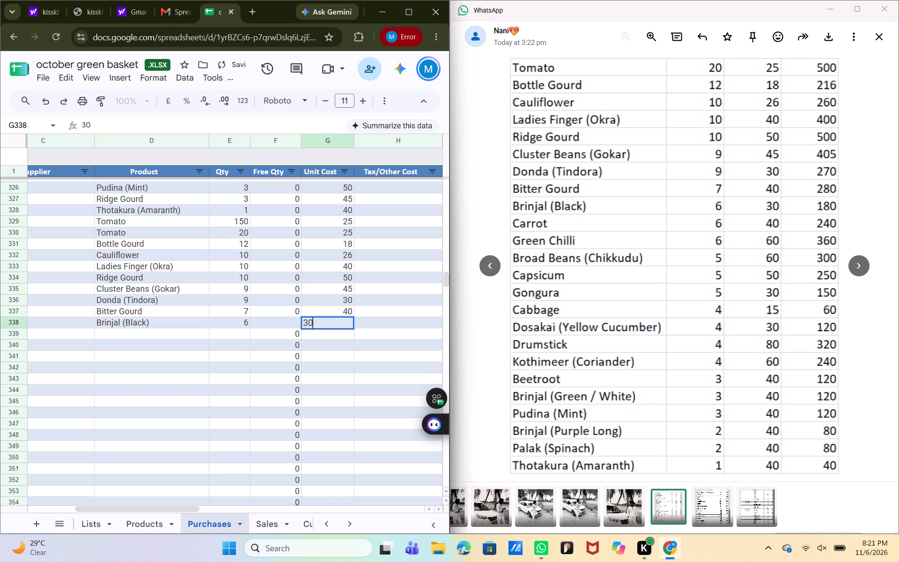
{"action": "key", "text": "Down"}
Add Carrot in row 339 with quantity 6 and unit cost 40, and go to the Product cell in row 340.
{"action": "key", "text": "Left"}
{"action": "key", "text": "Left"}
{"action": "key", "text": "Left"}
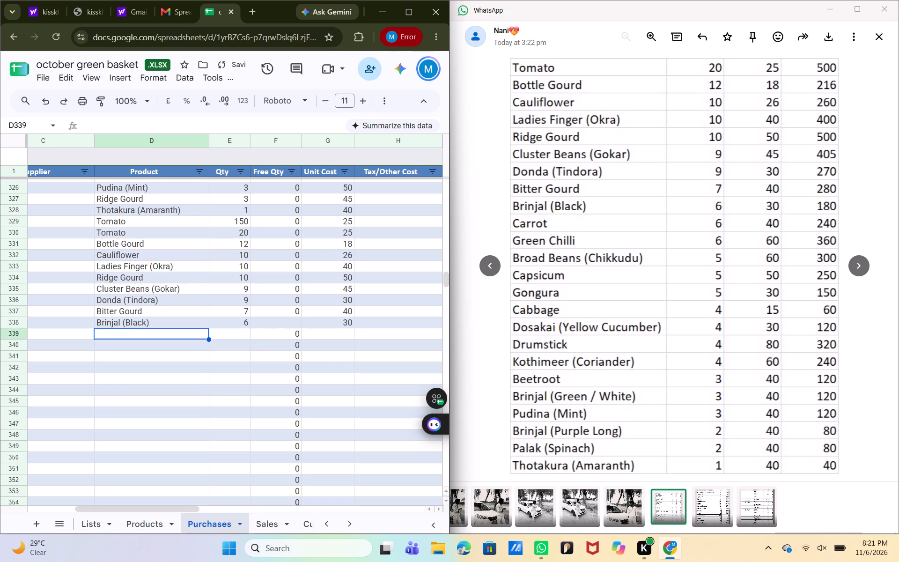
{"action": "type", "text": "car"}
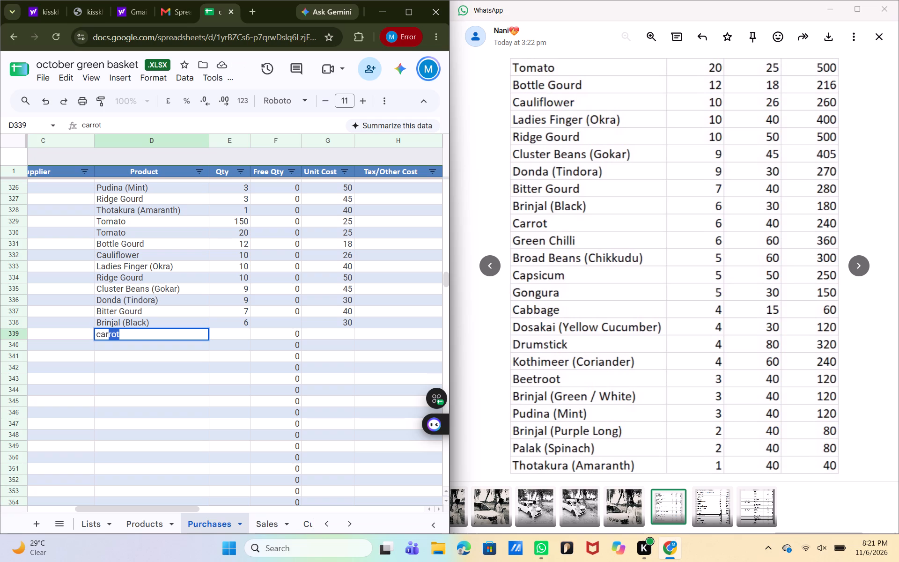
{"action": "key", "text": "Right"}
{"action": "key", "text": "6"}
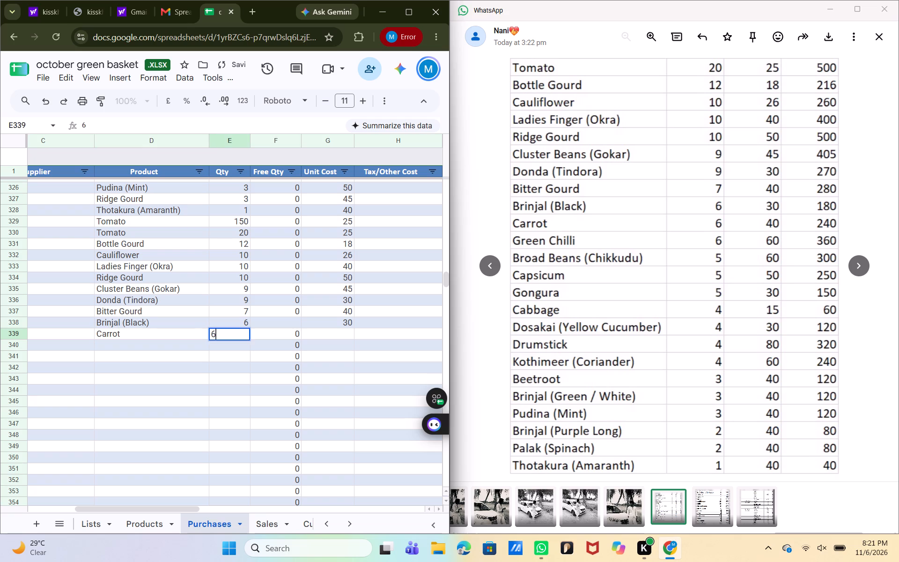
{"action": "key", "text": "Right"}
{"action": "key", "text": "Right"}
{"action": "type", "text": "40"}
{"action": "key", "text": "Down"}
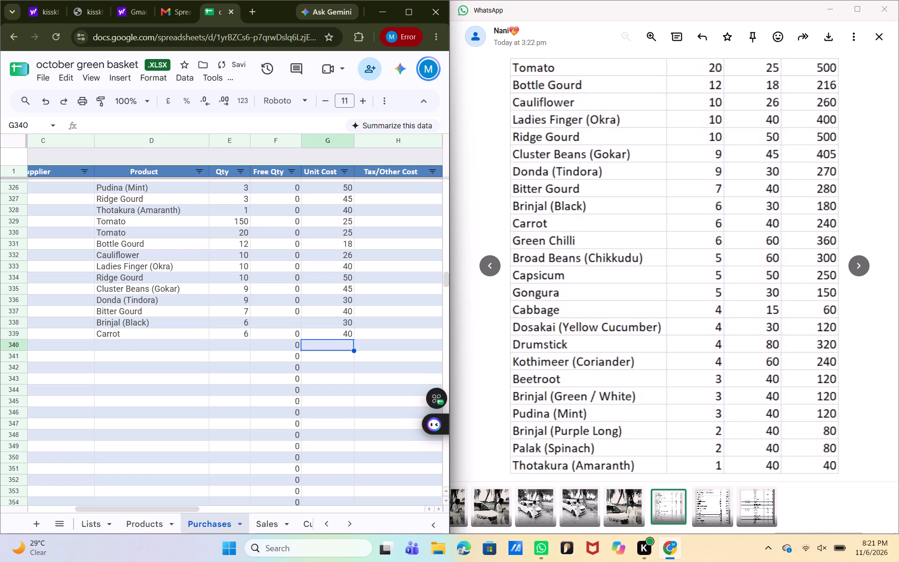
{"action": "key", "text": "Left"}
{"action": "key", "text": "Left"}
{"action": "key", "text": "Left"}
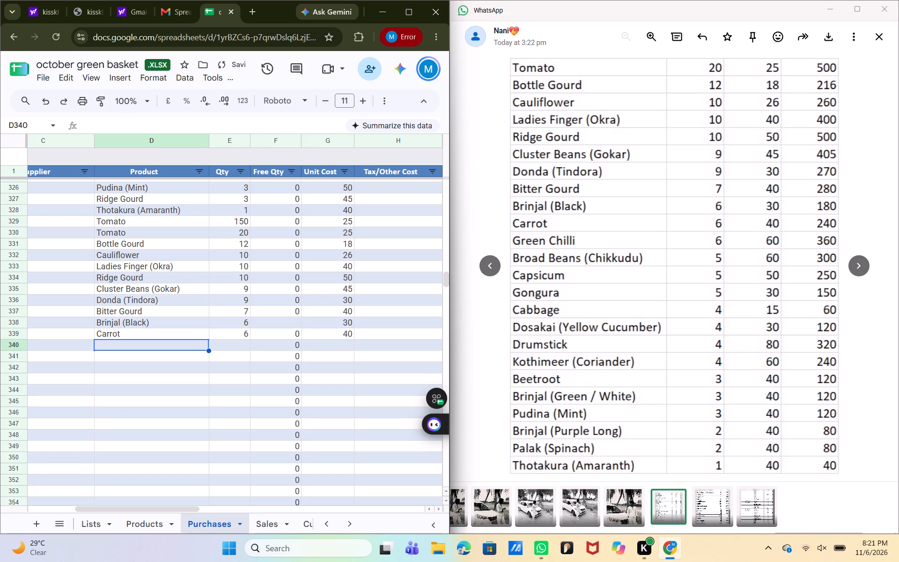
Enter chilli dark in the Product cell of row 340 for the list's Green Chilli entry.
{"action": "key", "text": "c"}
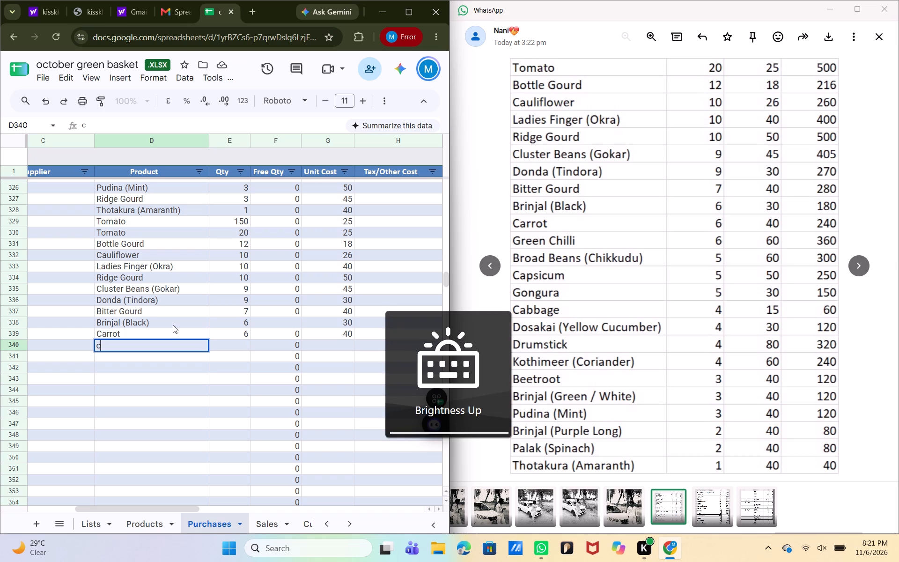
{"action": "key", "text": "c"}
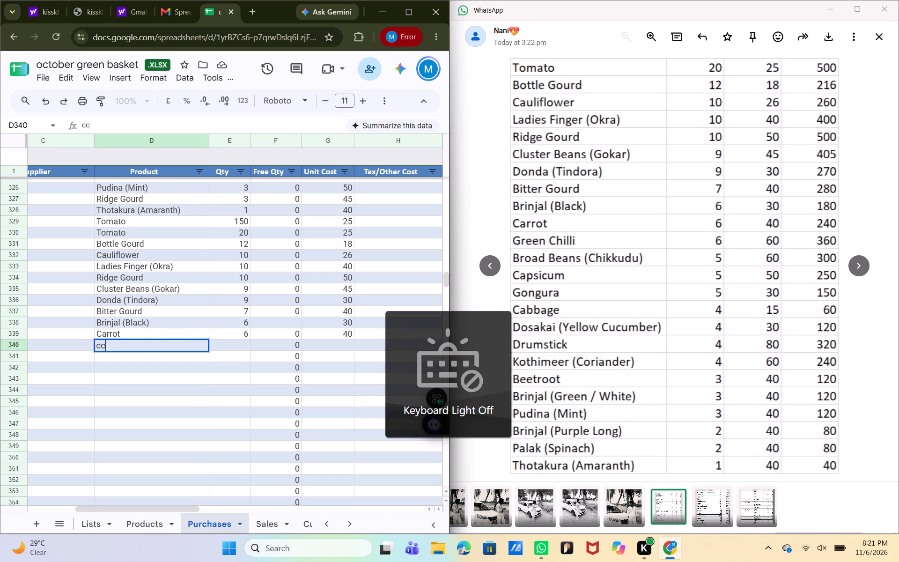
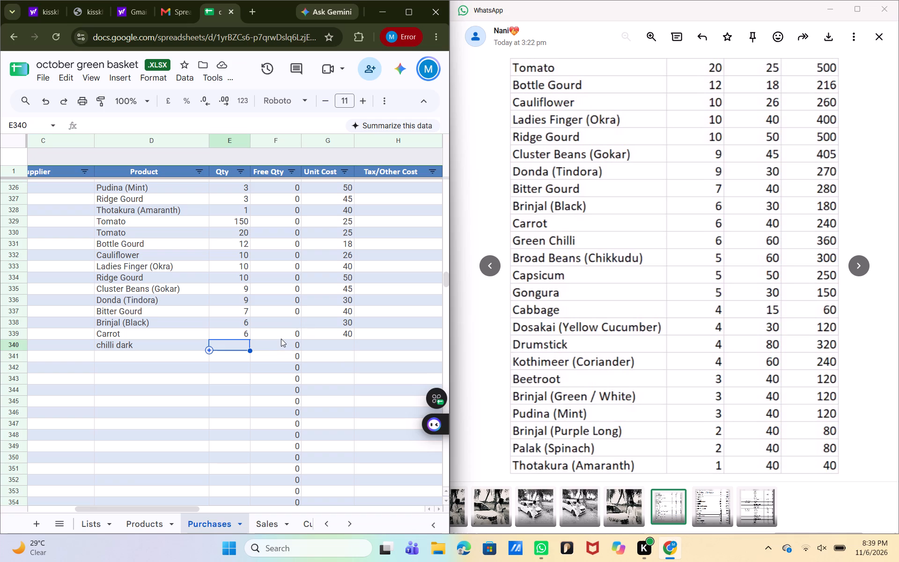
Enter quantity 6 for the chilli dark purchase in row 340.
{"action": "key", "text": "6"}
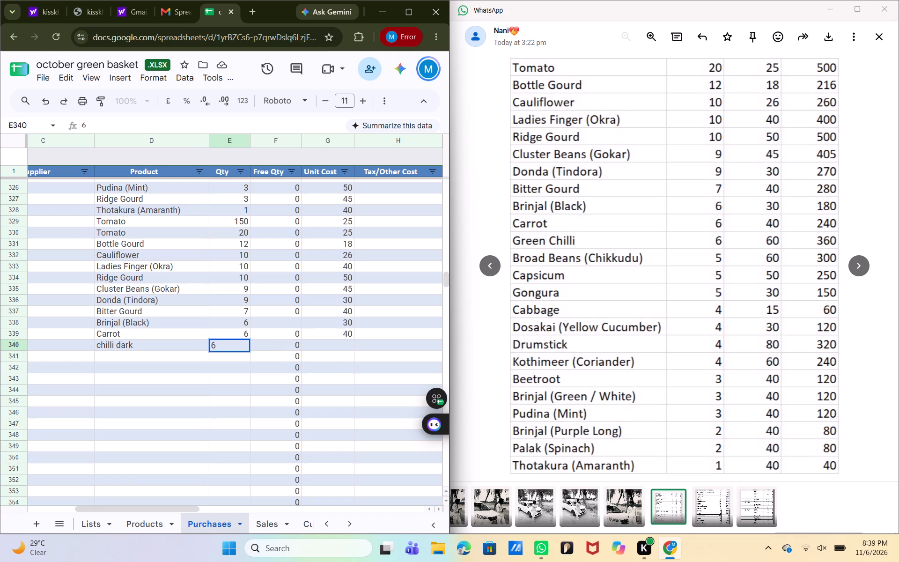
Enter unit cost 60 for chilli dark in row 340 of the Purchases sheet.
{"action": "key", "text": "Right"}
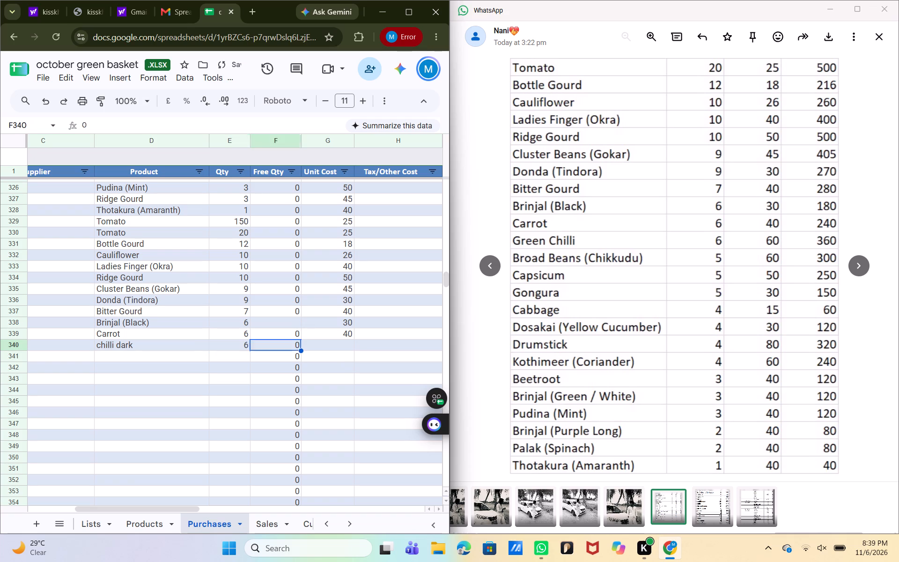
{"action": "key", "text": "Right"}
{"action": "type", "text": "60"}
{"action": "key", "text": "Down"}
Add Broad Beans (Chikkudu) in row 341 with quantity 5 and unit cost 60.
{"action": "key", "text": "Left"}
{"action": "key", "text": "Left"}
{"action": "key", "text": "Left"}
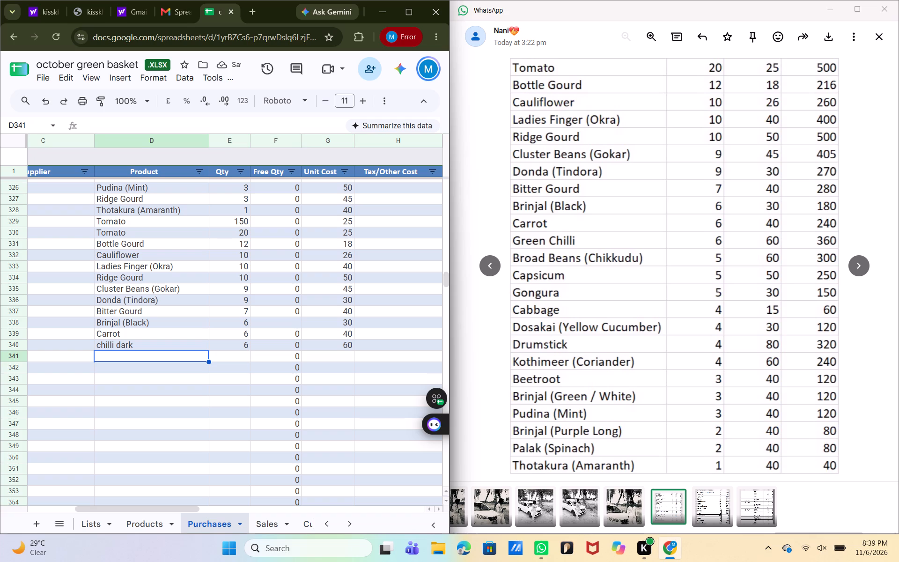
{"action": "key", "text": "b"}
{"action": "type", "text": "ro"}
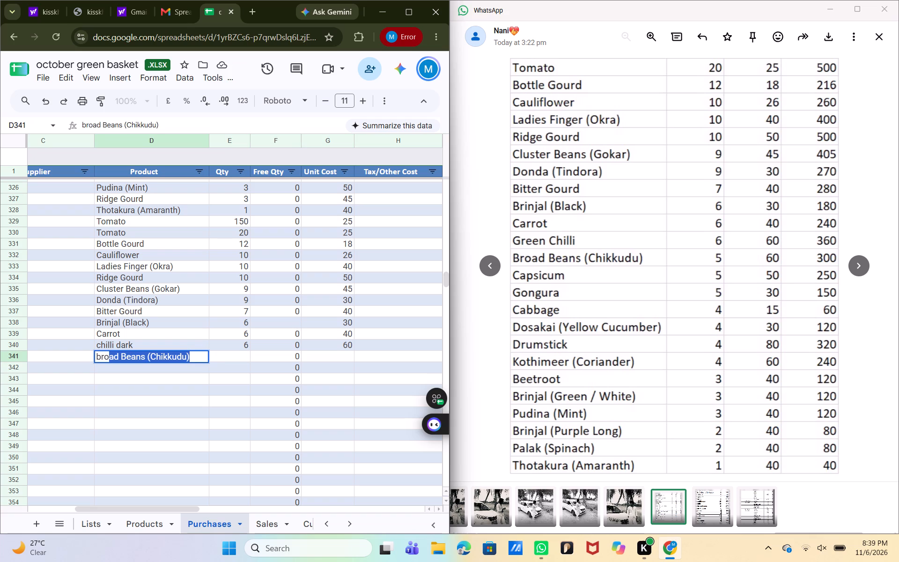
{"action": "key", "text": "Right"}
{"action": "key", "text": "5"}
{"action": "key", "text": "Right"}
{"action": "key", "text": "Right"}
{"action": "type", "text": "60"}
{"action": "key", "text": "Down"}
{"action": "key", "text": "Down"}
Add Capsicum in row 342 with quantity 5 and unit cost 50.
{"action": "key", "text": "Left"}
{"action": "key", "text": "Left"}
{"action": "key", "text": "Left"}
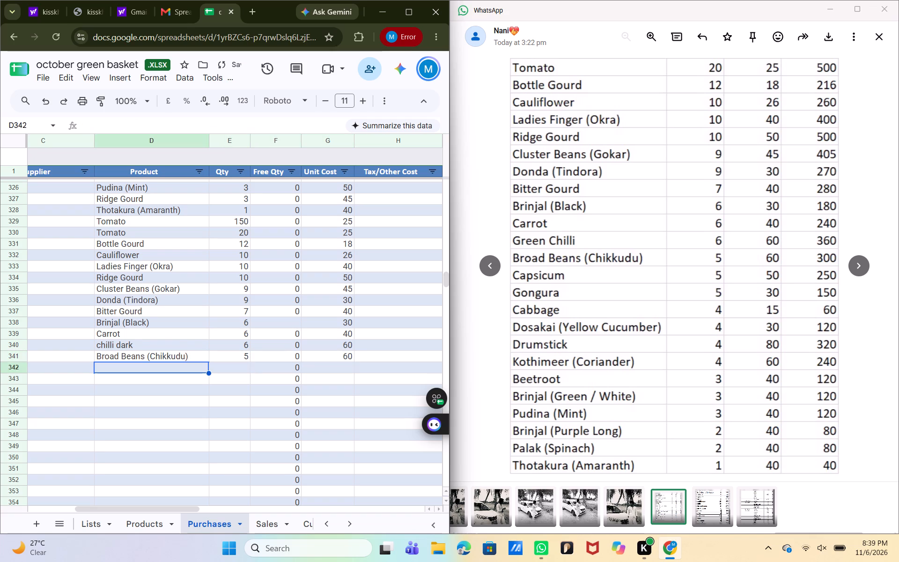
{"action": "type", "text": "cap"}
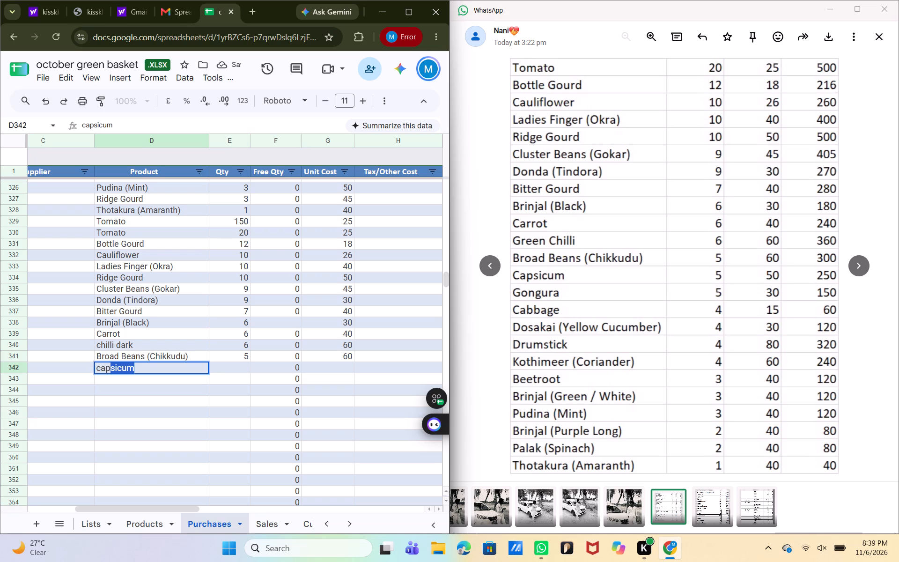
{"action": "key", "text": "Right"}
{"action": "key", "text": "5"}
{"action": "key", "text": "Right"}
{"action": "key", "text": "Right"}
{"action": "type", "text": "50"}
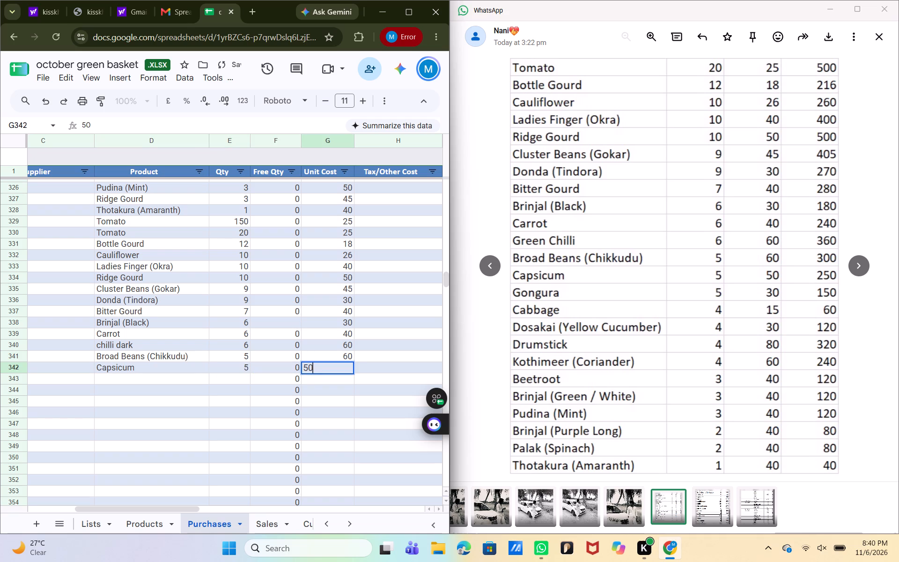
{"action": "key", "text": "Down"}
Add Gongura in row 343 with quantity 5 and unit cost 30.
{"action": "key", "text": "Left"}
{"action": "key", "text": "Left"}
{"action": "key", "text": "Left"}
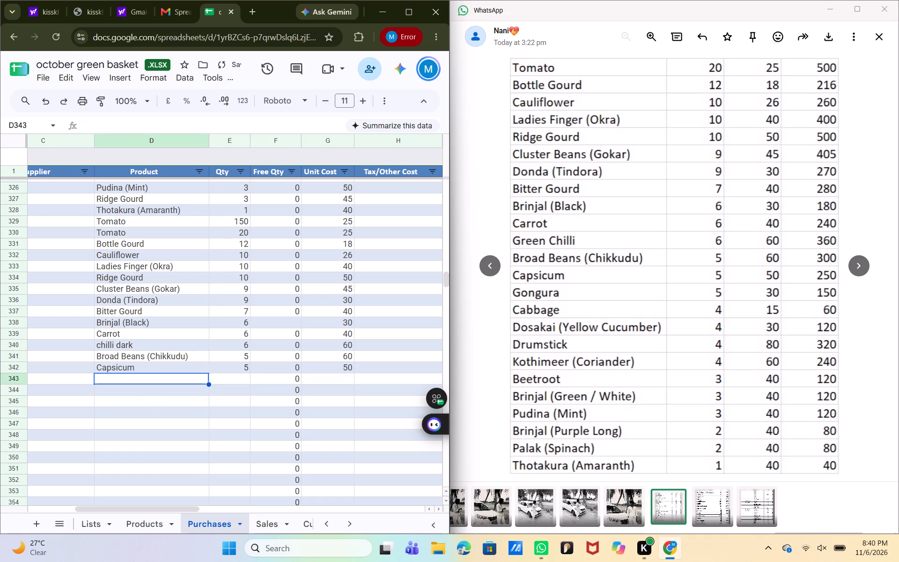
{"action": "type", "text": "gon"}
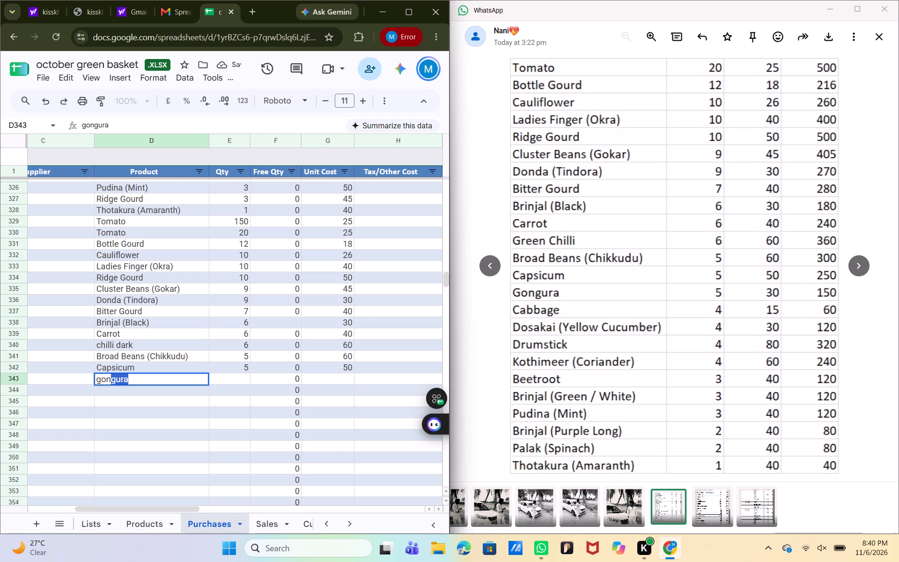
{"action": "key", "text": "Right"}
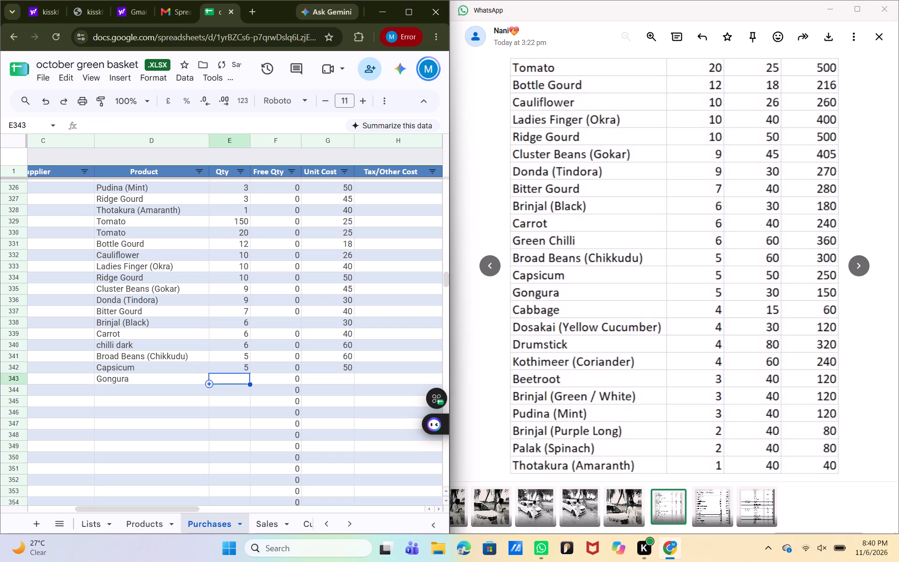
{"action": "key", "text": "5"}
{"action": "key", "text": "Right"}
{"action": "key", "text": "Right"}
{"action": "key", "text": "6"}
{"action": "key", "text": "BackSpace"}
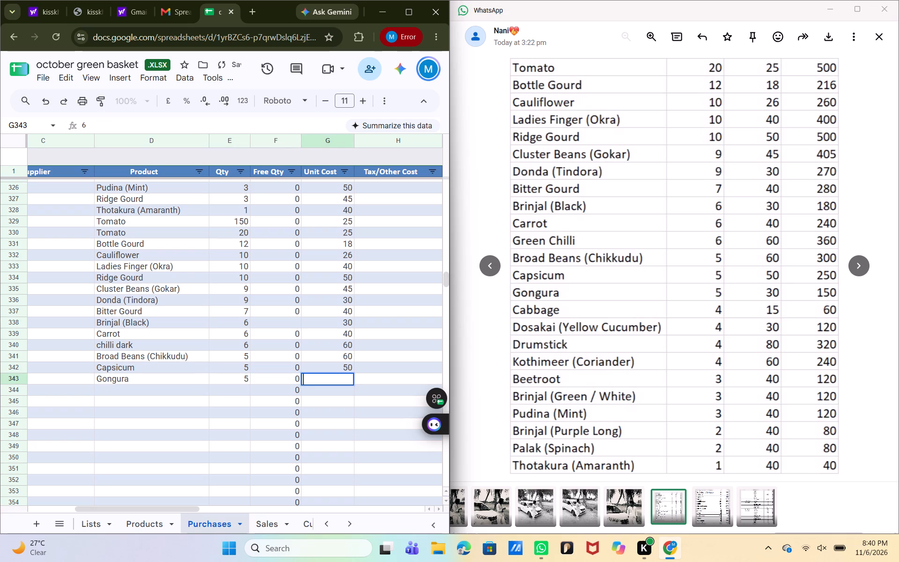
{"action": "type", "text": "30"}
{"action": "key", "text": "Down"}
Add Cabbage in row 344 with quantity 4 and unit cost 15.
{"action": "key", "text": "Left"}
{"action": "key", "text": "Left"}
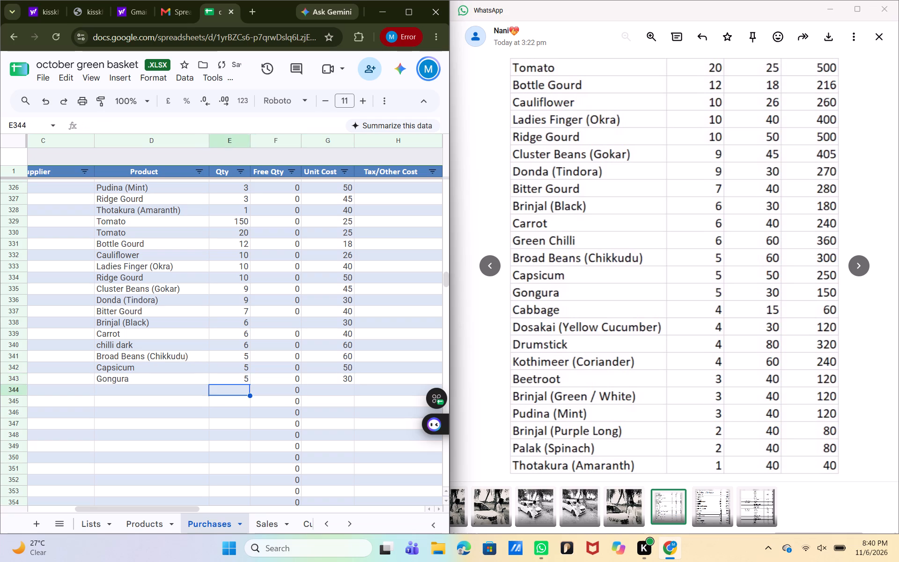
{"action": "key", "text": "Left"}
{"action": "type", "text": "cabb"}
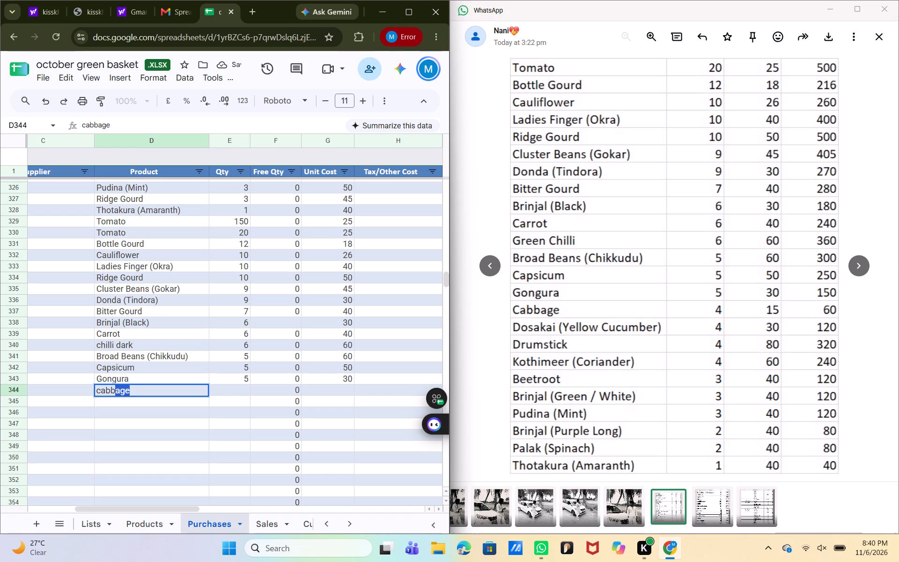
{"action": "key", "text": "Right"}
{"action": "key", "text": "4"}
{"action": "key", "text": "Right"}
{"action": "key", "text": "Right"}
{"action": "type", "text": "15"}
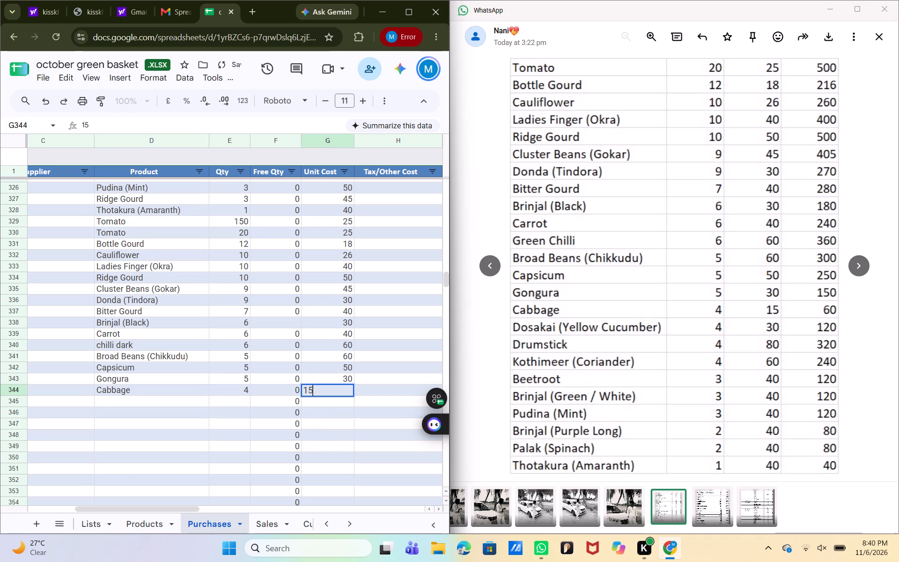
{"action": "key", "text": "Down"}
Add Dosakai (Yellow Cucumber) in row 345 with quantity 4 and unit cost 30.
{"action": "key", "text": "Left"}
{"action": "key", "text": "Left"}
{"action": "key", "text": "Left"}
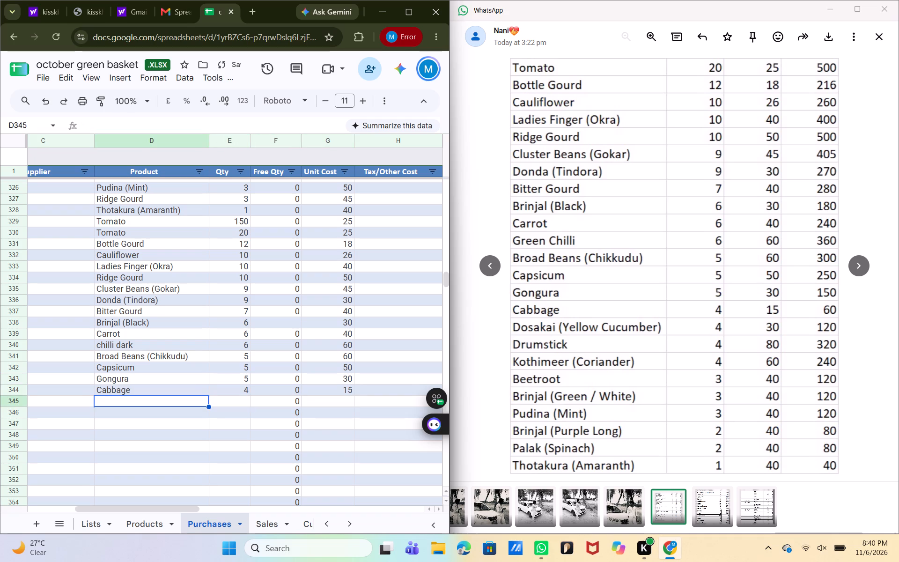
{"action": "type", "text": "dos"}
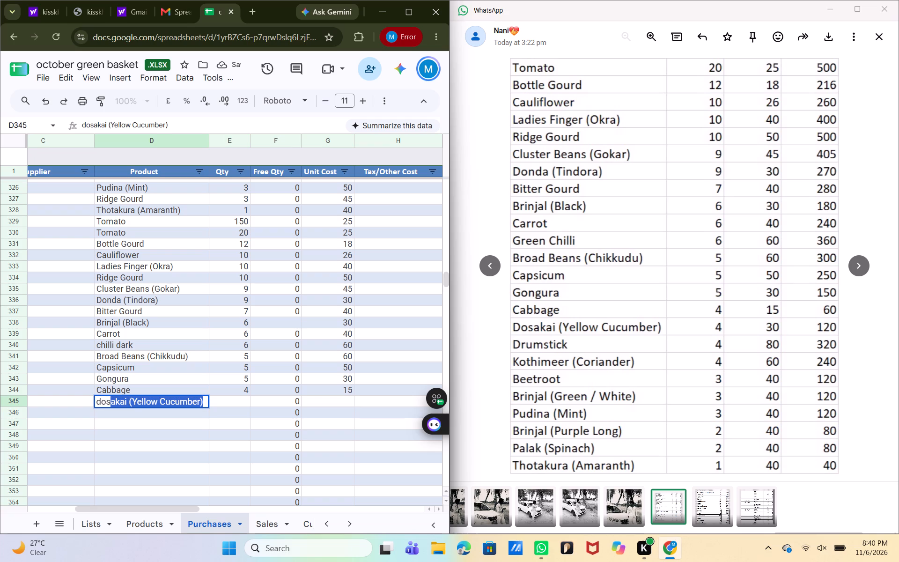
{"action": "key", "text": "Right"}
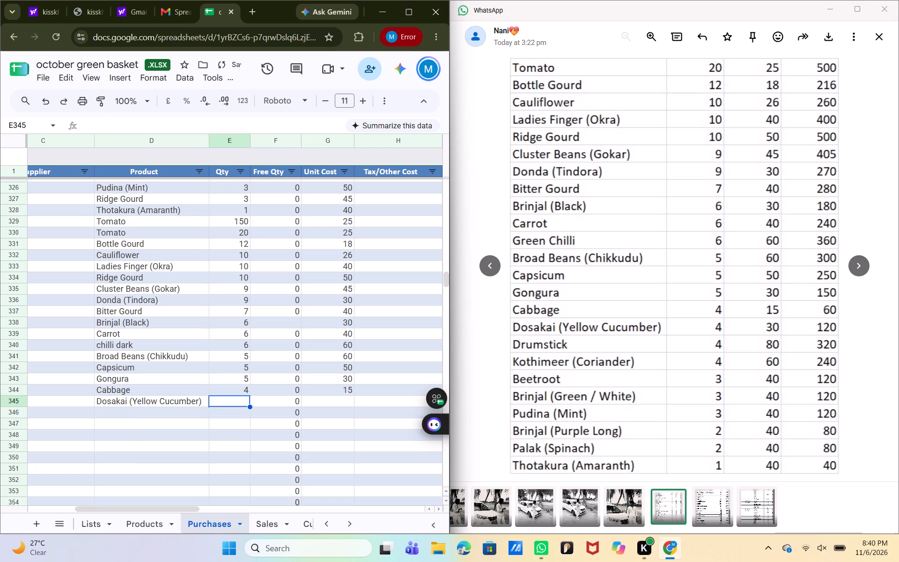
{"action": "key", "text": "4"}
{"action": "key", "text": "Right"}
{"action": "key", "text": "Right"}
{"action": "type", "text": "30"}
{"action": "key", "text": "Down"}
Add Drumstick in row 346 with quantity 4 and unit cost 80.
{"action": "key", "text": "Left"}
{"action": "key", "text": "Left"}
{"action": "key", "text": "Left"}
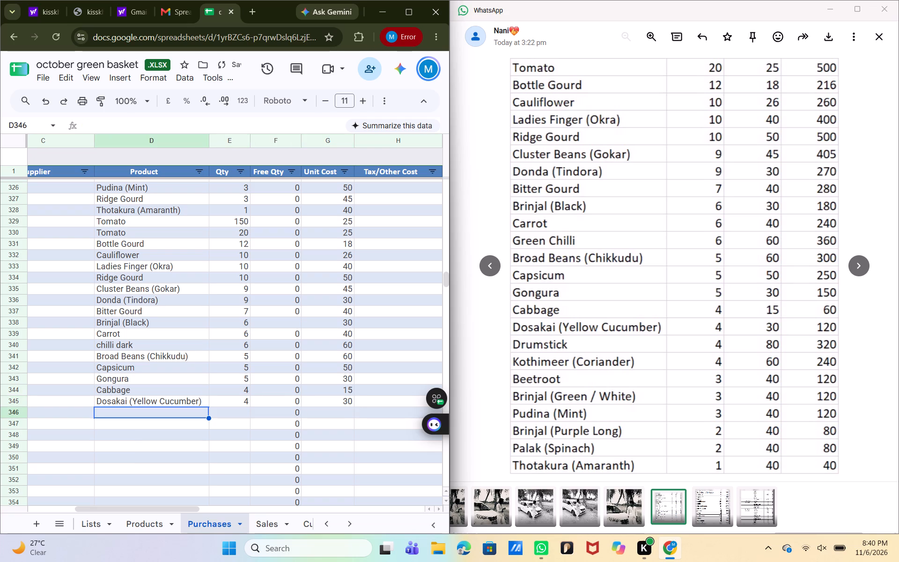
{"action": "type", "text": "dr"}
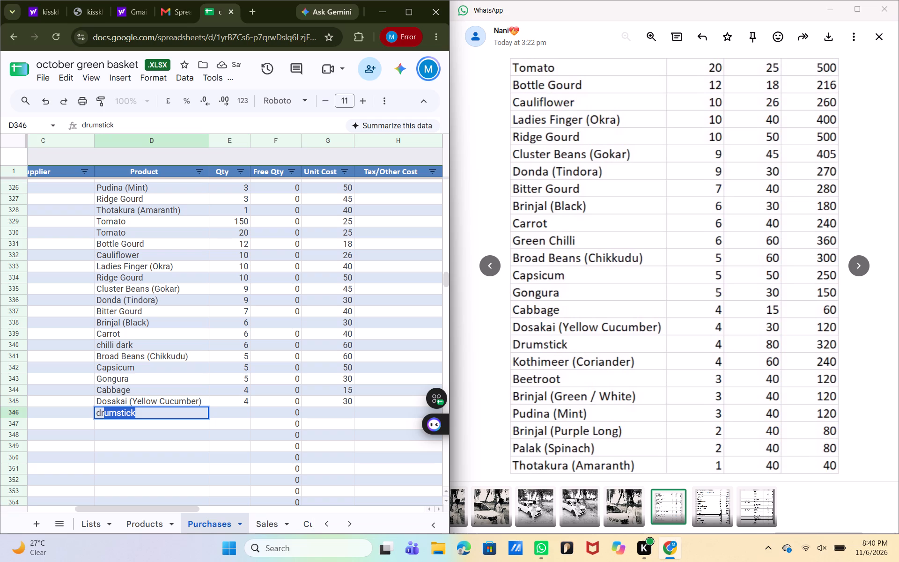
{"action": "key", "text": "Right"}
{"action": "key", "text": "4"}
{"action": "key", "text": "Right"}
{"action": "key", "text": "Right"}
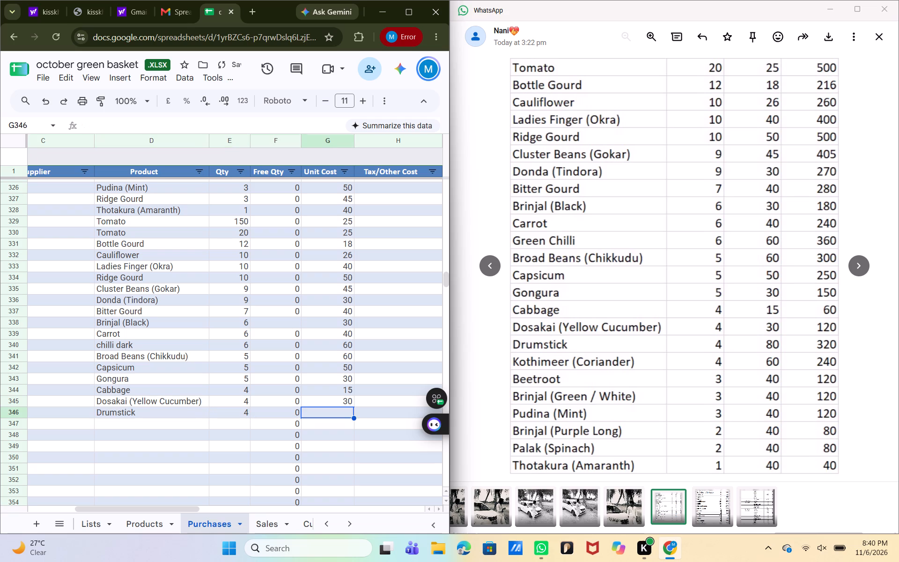
{"action": "type", "text": "80"}
{"action": "key", "text": "Down"}
Add Kothimeer (Coriander) in row 347 with quantity 4 and unit cost 60, and go to the Product cell in row 348.
{"action": "key", "text": "Left"}
{"action": "key", "text": "Left"}
{"action": "key", "text": "Left"}
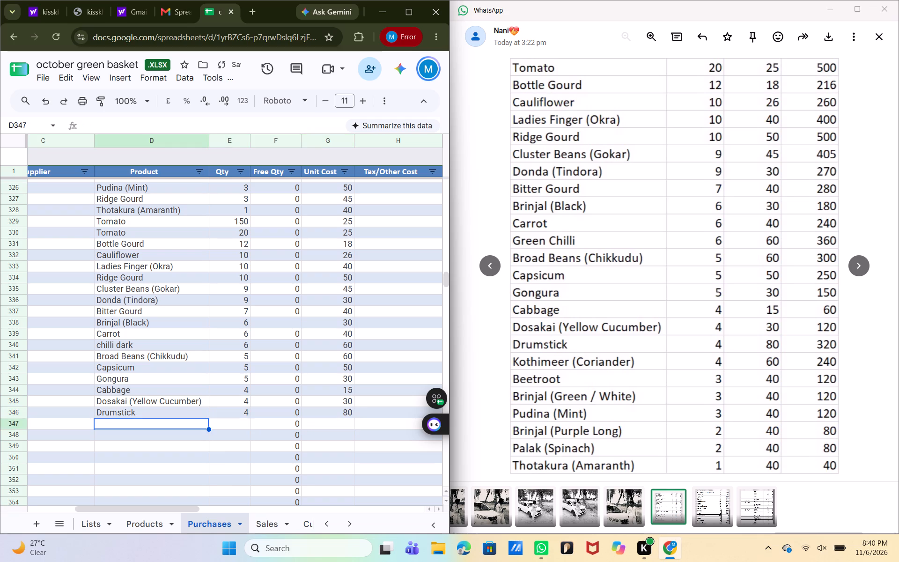
{"action": "type", "text": "ko"}
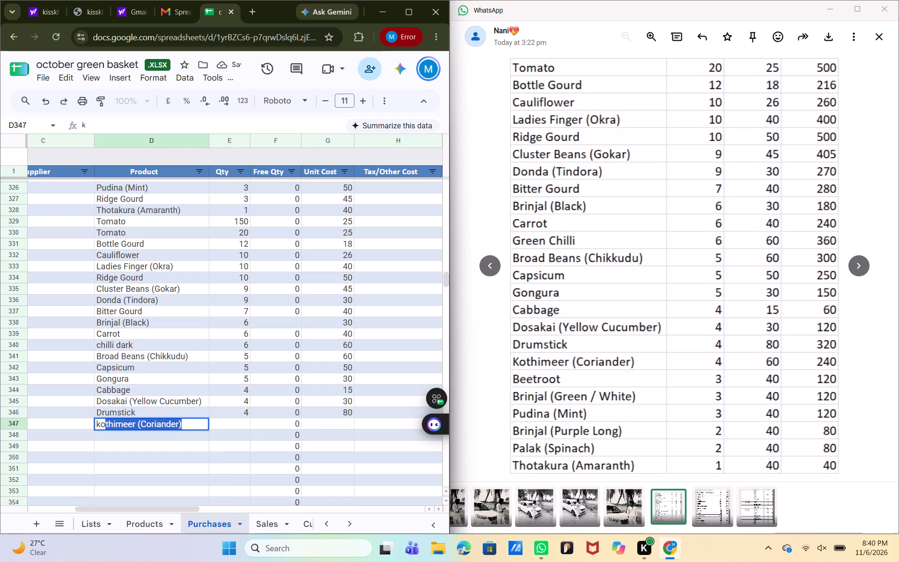
{"action": "key", "text": "Right"}
{"action": "key", "text": "4"}
{"action": "key", "text": "Right"}
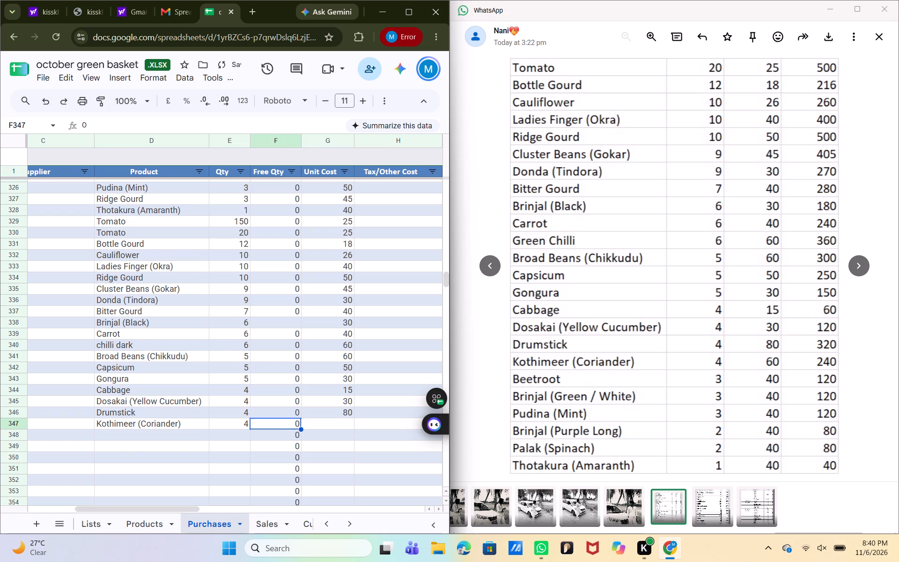
{"action": "key", "text": "Right"}
{"action": "type", "text": "60"}
{"action": "key", "text": "Down"}
{"action": "key", "text": "Left"}
{"action": "key", "text": "Left"}
{"action": "key", "text": "Left"}
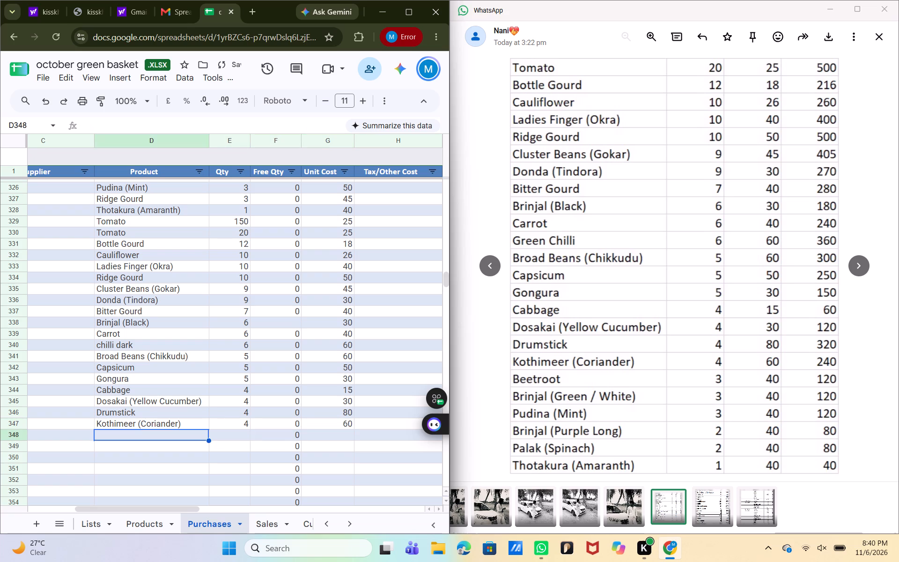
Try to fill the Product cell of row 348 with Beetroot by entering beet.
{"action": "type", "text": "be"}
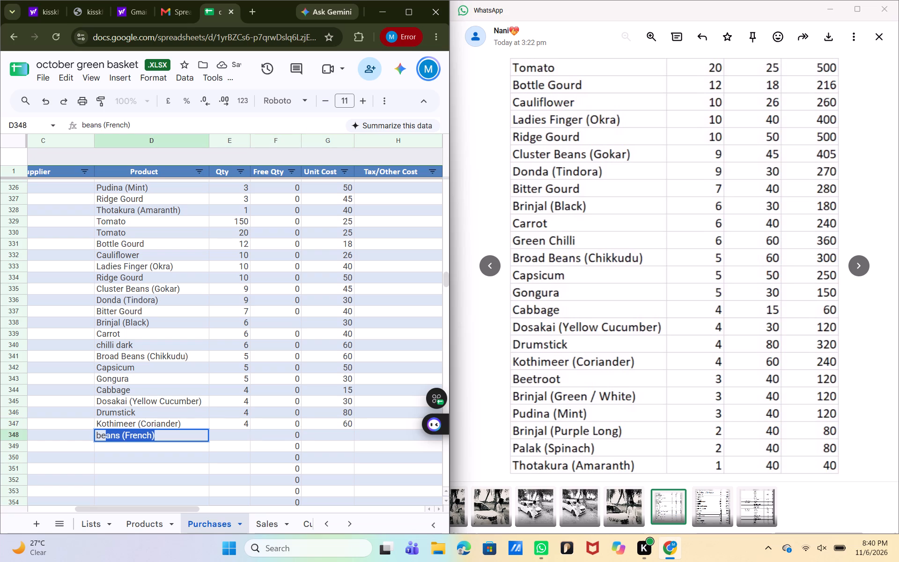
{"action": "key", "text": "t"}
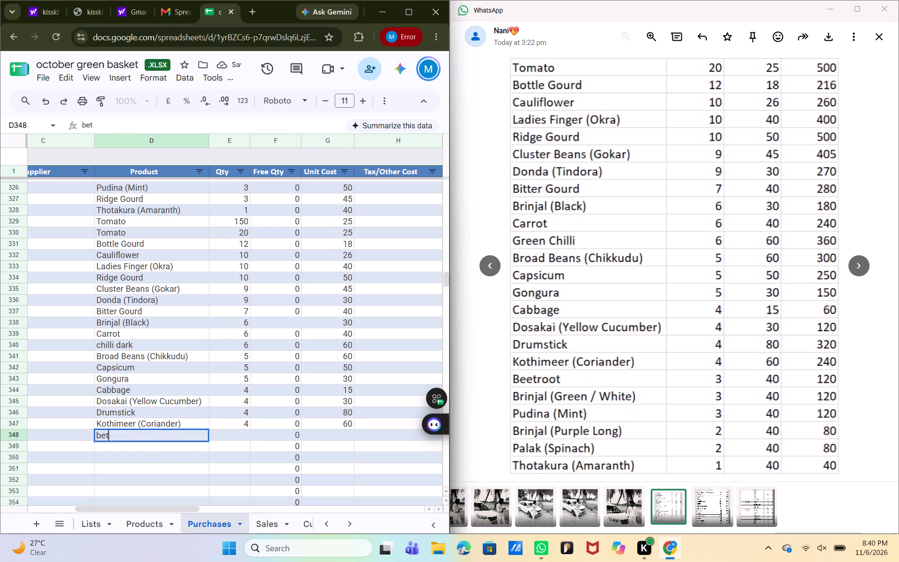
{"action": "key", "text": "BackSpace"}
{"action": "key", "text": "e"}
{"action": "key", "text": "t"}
Copy the product name Beetroot from the Products sheet into the Product cell of row 348 in Purchases.
{"action": "left_click", "coordinate": [149, 518]}
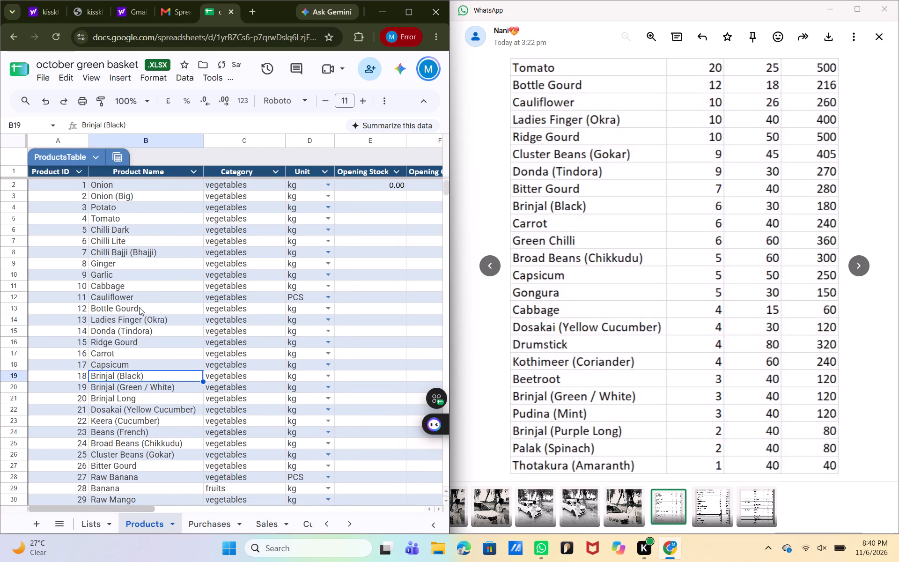
{"action": "scroll", "coordinate": [114, 243], "scroll_direction": "up", "scroll_amount": 2}
{"action": "scroll", "coordinate": [114, 345], "scroll_direction": "down", "scroll_amount": 1}
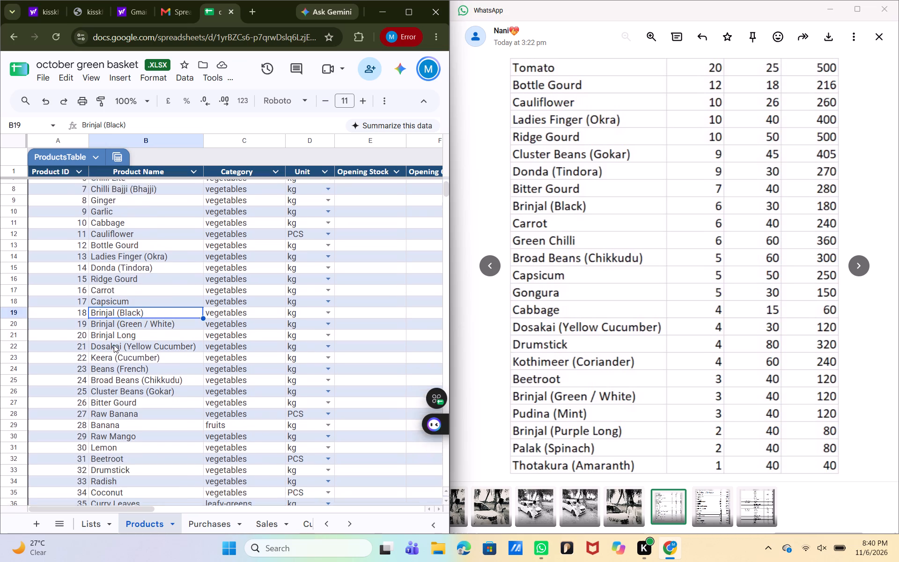
{"action": "scroll", "coordinate": [114, 345], "scroll_direction": "down", "scroll_amount": 2}
{"action": "scroll", "coordinate": [114, 345], "scroll_direction": "up", "scroll_amount": 4}
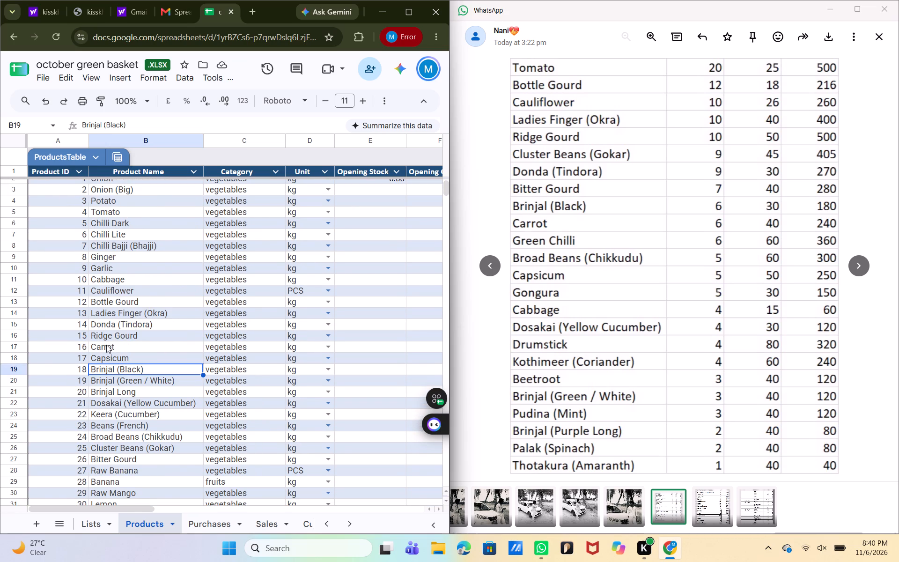
{"action": "scroll", "coordinate": [103, 475], "scroll_direction": "down", "scroll_amount": 1}
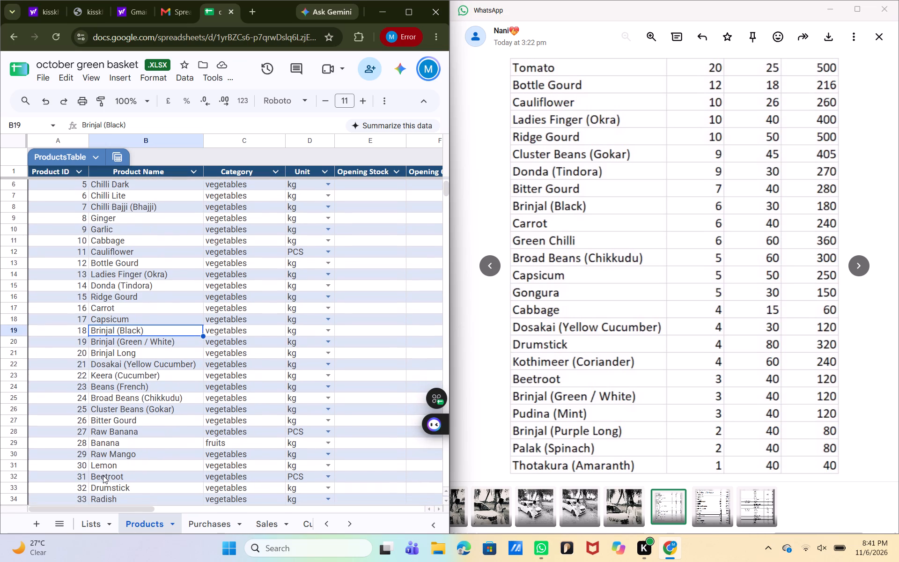
{"action": "triple_click", "coordinate": [103, 475]}
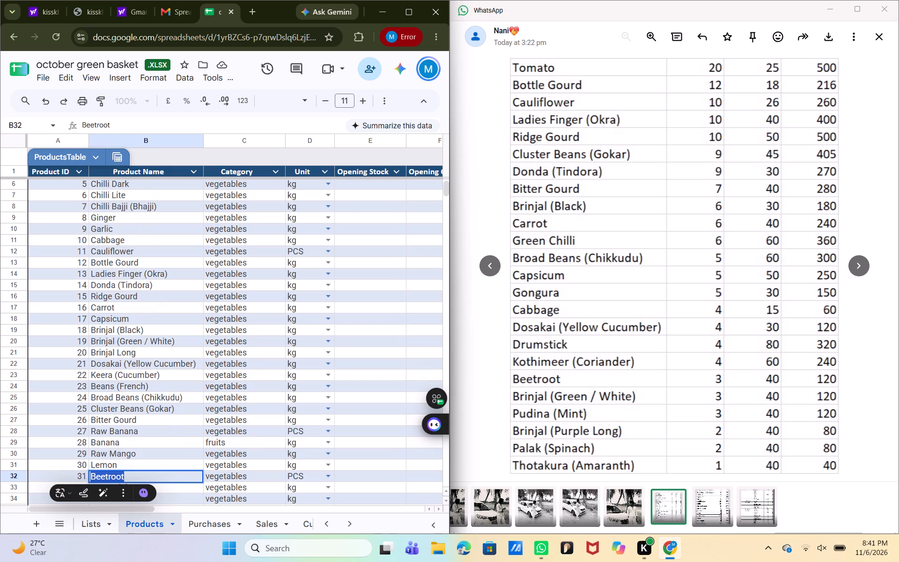
{"action": "key", "text": "ctrl+c"}
{"action": "left_click", "coordinate": [220, 528]}
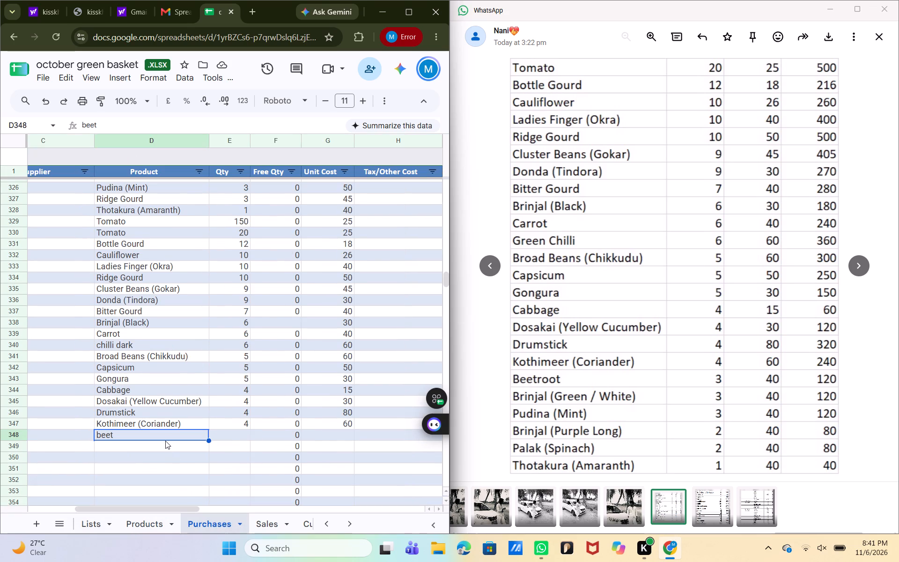
{"action": "key", "text": "ctrl+v"}
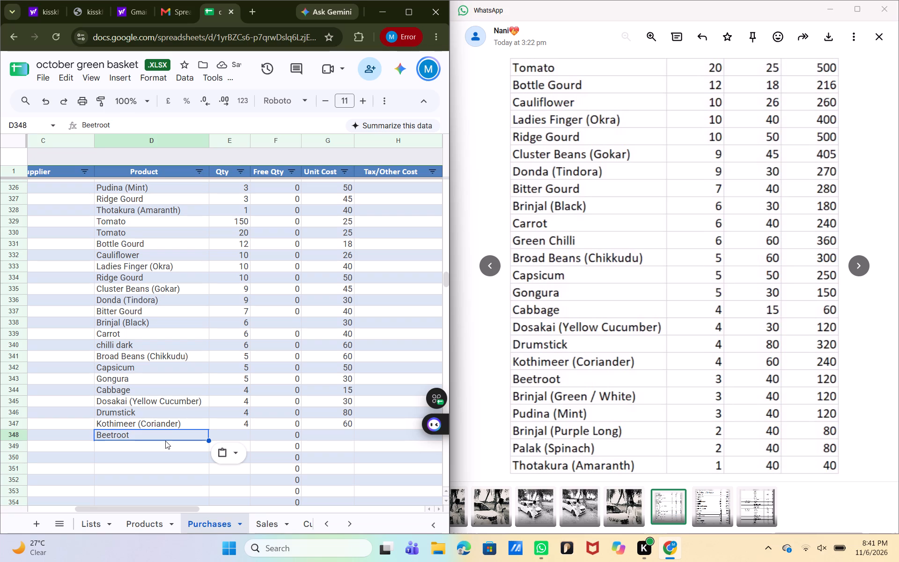
Enter quantity 3 for Beetroot in row 348.
{"action": "key", "text": "Right"}
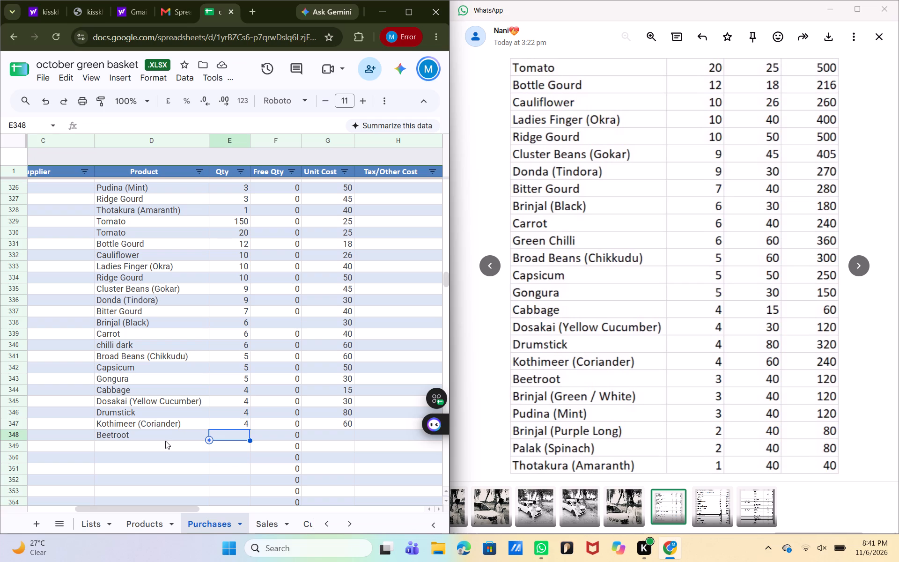
{"action": "key", "text": "3"}
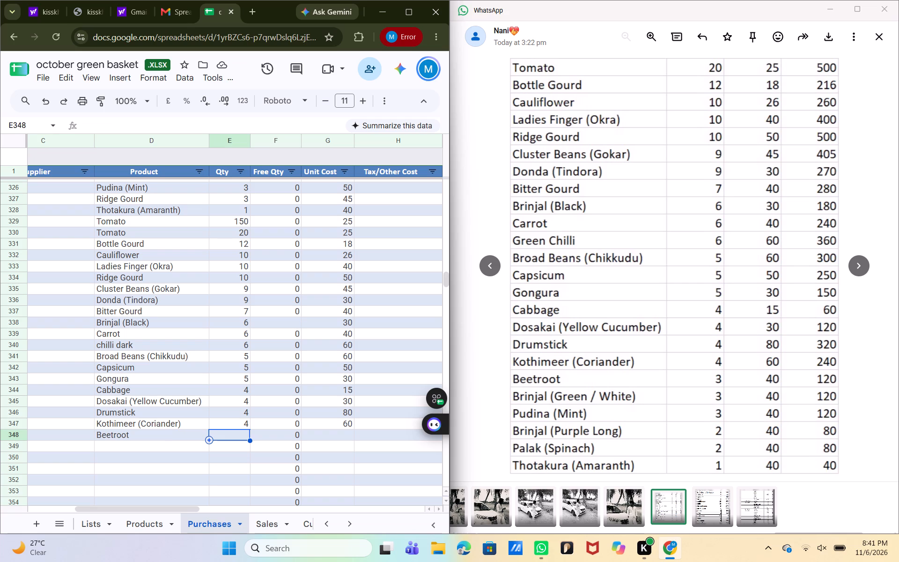
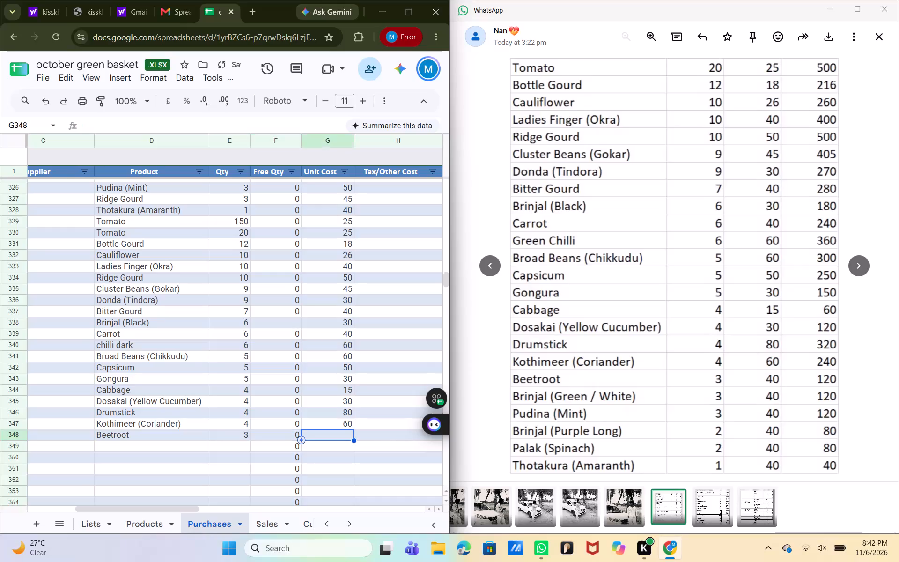
Enter unit cost 40 for Beetroot in row 348.
{"action": "type", "text": "40"}
{"action": "key", "text": "Down"}
Add Brinjal (Green / White) in row 349 with quantity 3 and unit cost 40.
{"action": "key", "text": "Left"}
{"action": "key", "text": "Left"}
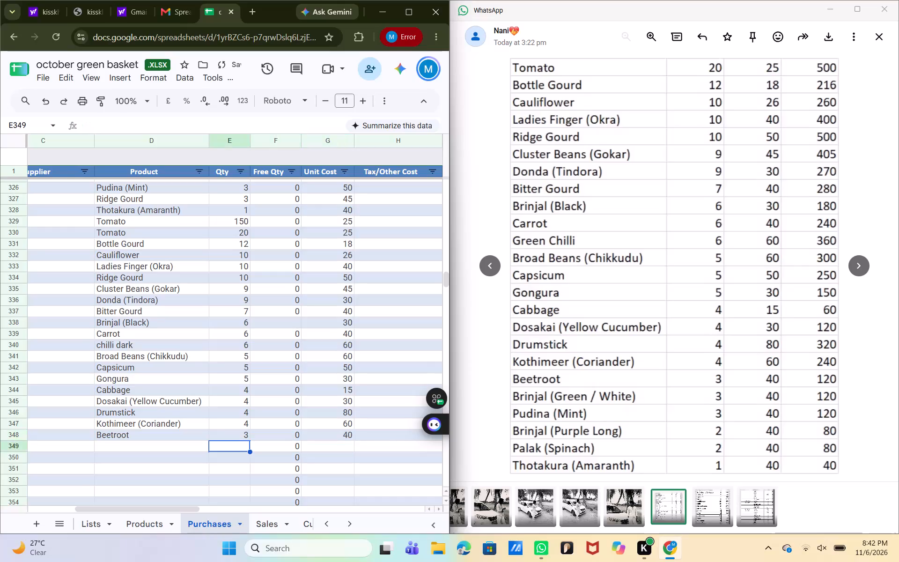
{"action": "key", "text": "Left"}
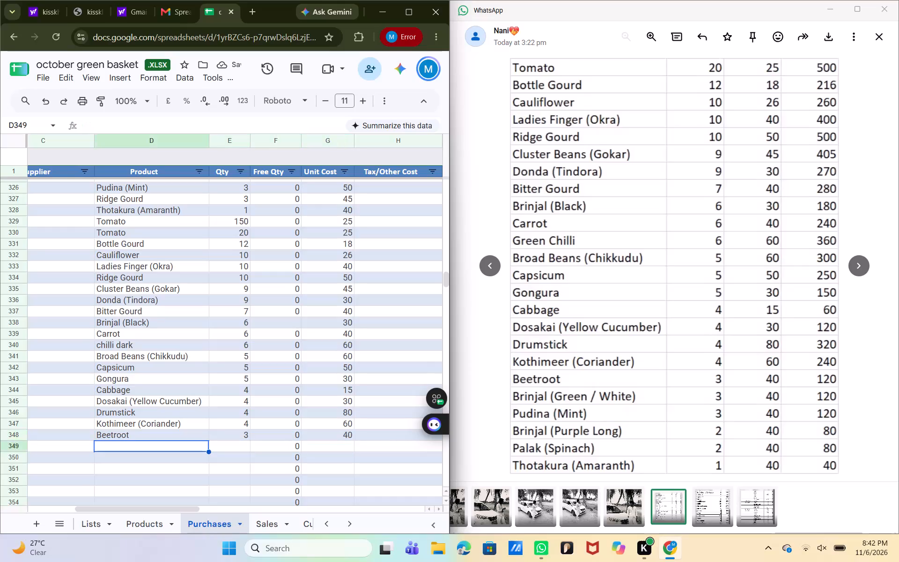
{"action": "type", "text": "br"}
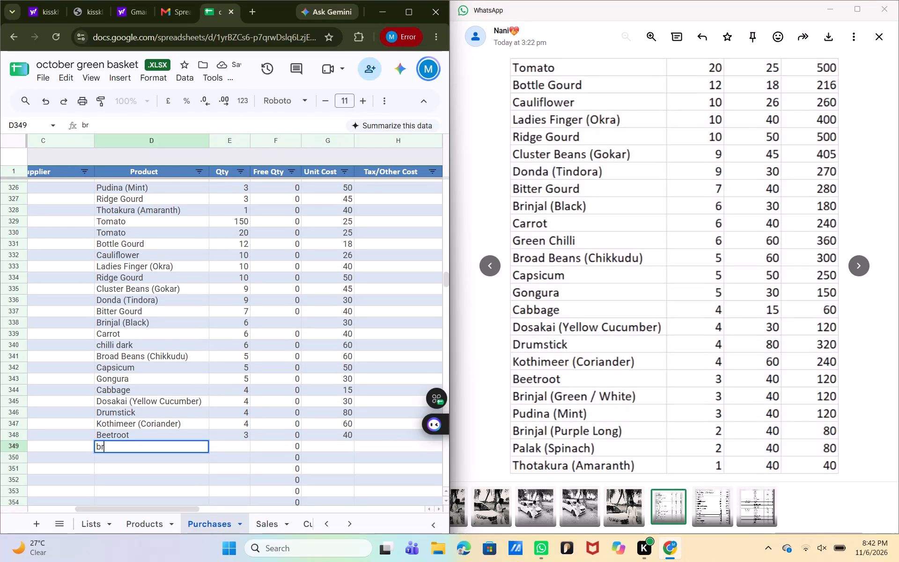
{"action": "type", "text": "injal"}
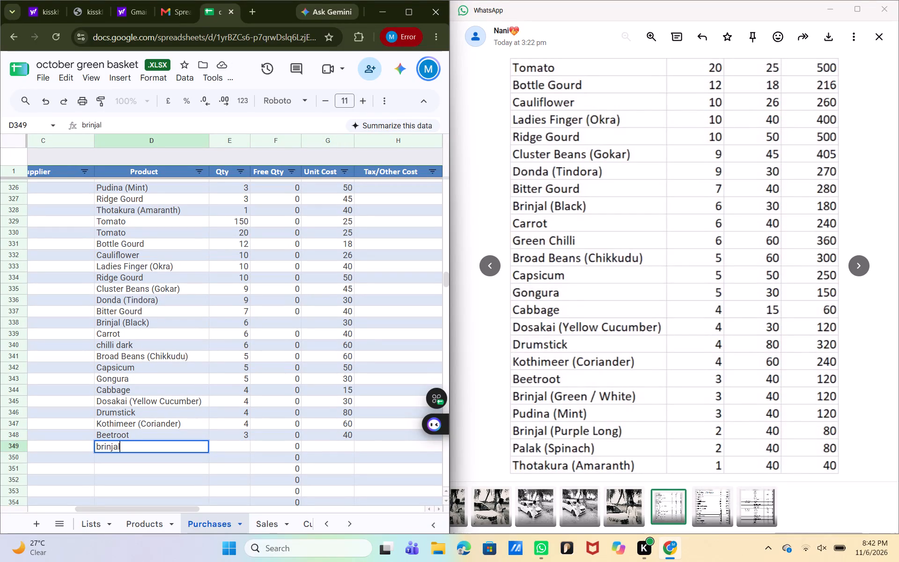
{"action": "key", "text": "space"}
{"action": "type", "text": "(g"}
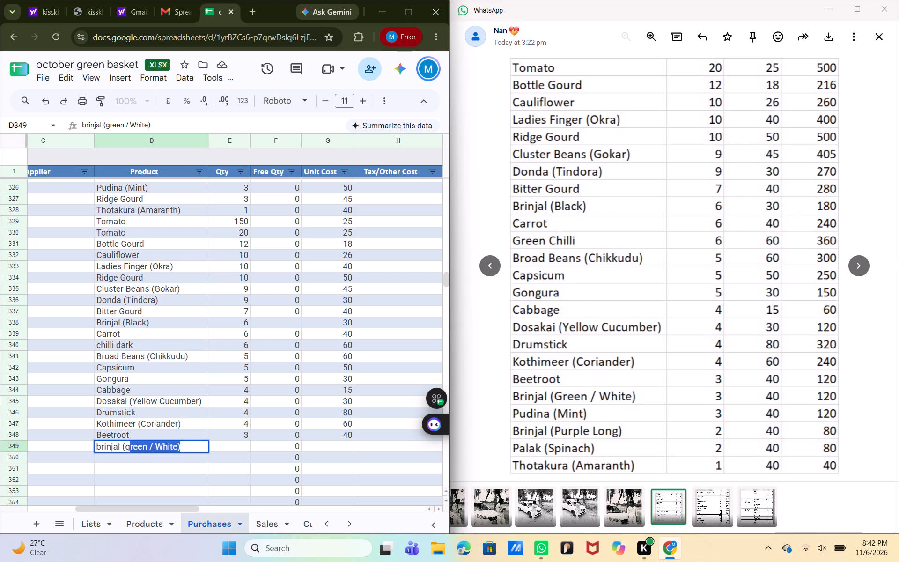
{"action": "key", "text": "Right"}
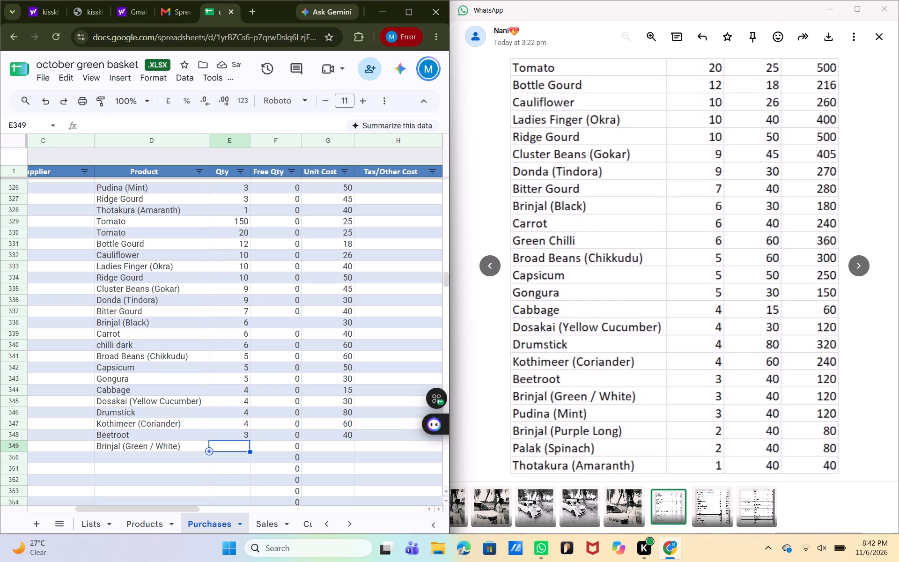
{"action": "key", "text": "3"}
{"action": "key", "text": "Right"}
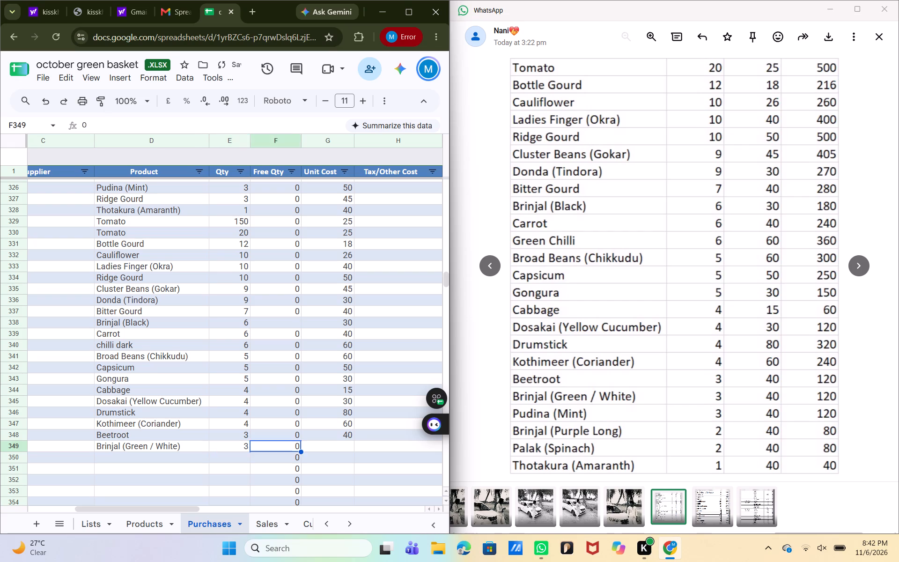
{"action": "key", "text": "Right"}
{"action": "type", "text": "40"}
{"action": "key", "text": "Down"}
Add Pudina (Mint) in row 350 with quantity 3 and unit cost 40.
{"action": "key", "text": "Left"}
{"action": "key", "text": "Left"}
{"action": "key", "text": "Left"}
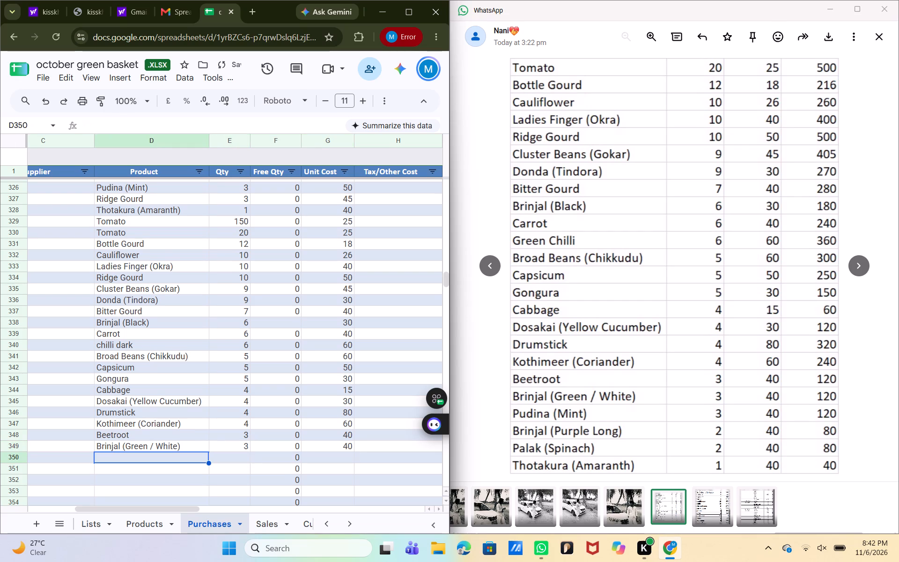
{"action": "type", "text": "pu"}
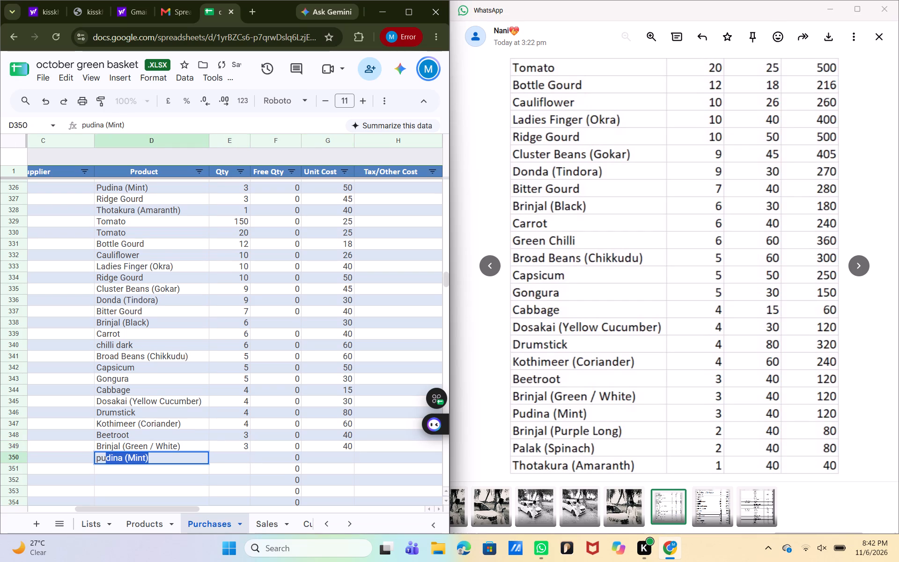
{"action": "key", "text": "Right"}
{"action": "key", "text": "3"}
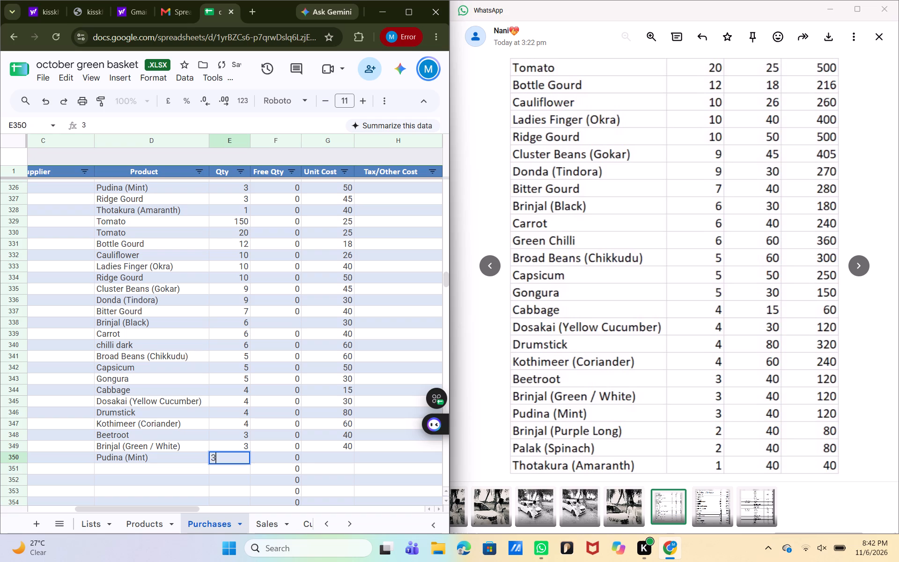
{"action": "key", "text": "Right"}
{"action": "key", "text": "Right"}
{"action": "type", "text": "40"}
{"action": "key", "text": "Down"}
Copy the product name Brinjal Long from the Products sheet into the Product cell of row 351 in Purchases.
{"action": "key", "text": "Left"}
{"action": "key", "text": "Left"}
{"action": "key", "text": "Left"}
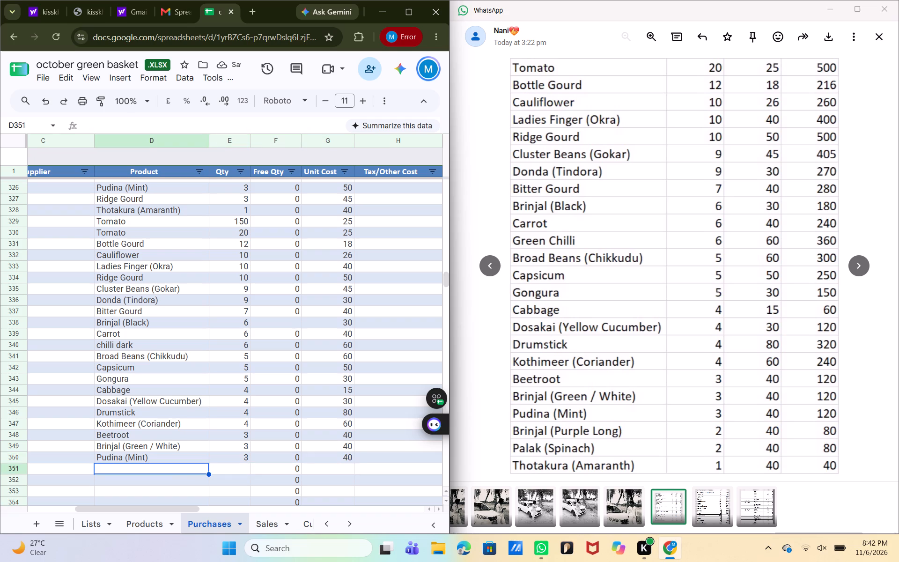
{"action": "left_click", "coordinate": [140, 518]}
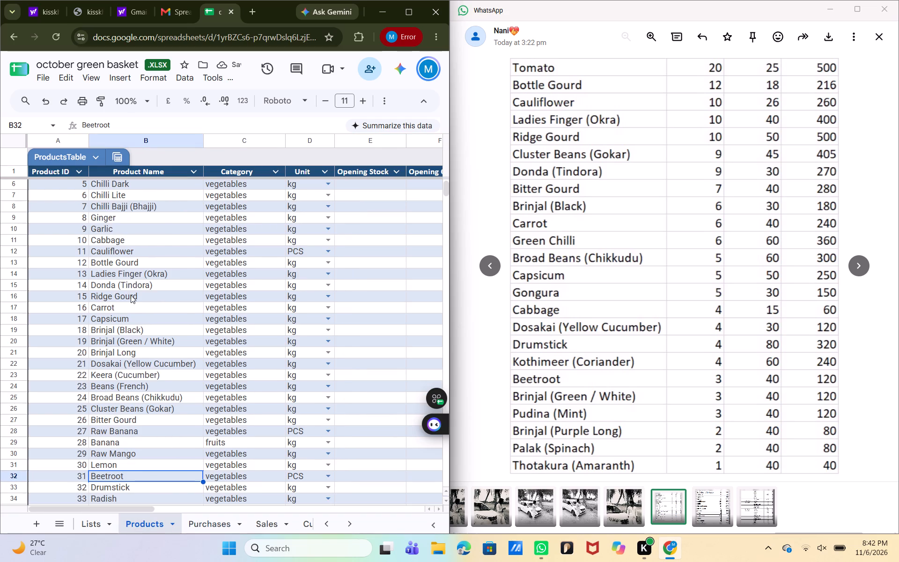
{"action": "triple_click", "coordinate": [119, 355]}
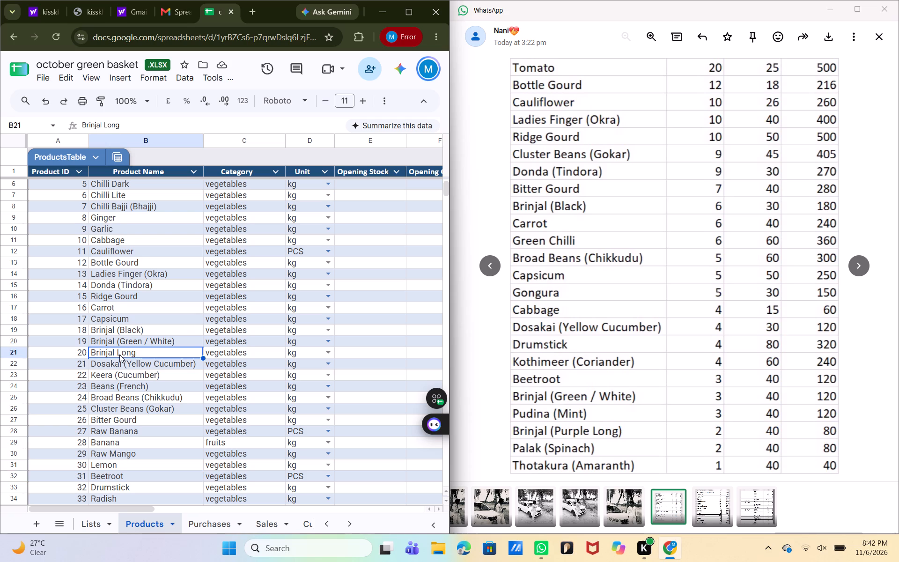
{"action": "key", "text": "ctrl+c"}
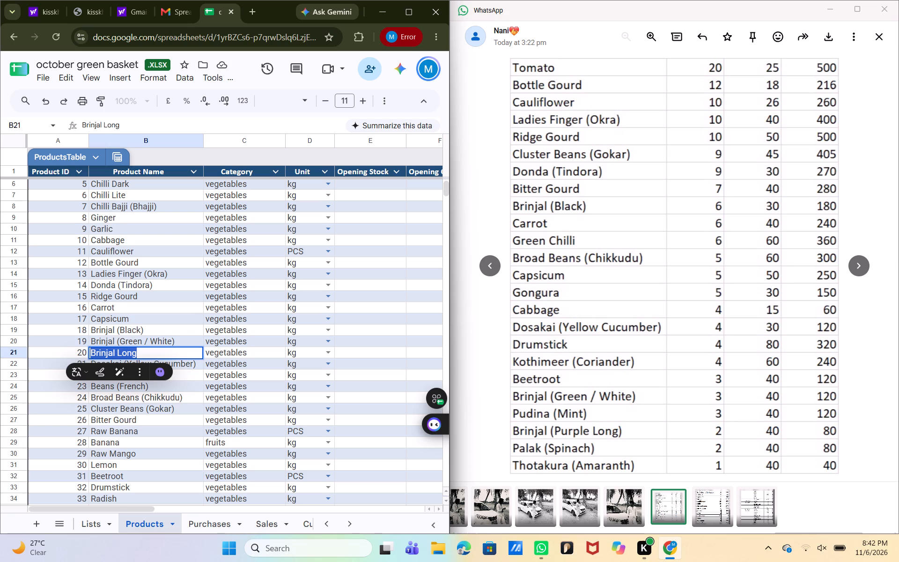
{"action": "left_click", "coordinate": [207, 517]}
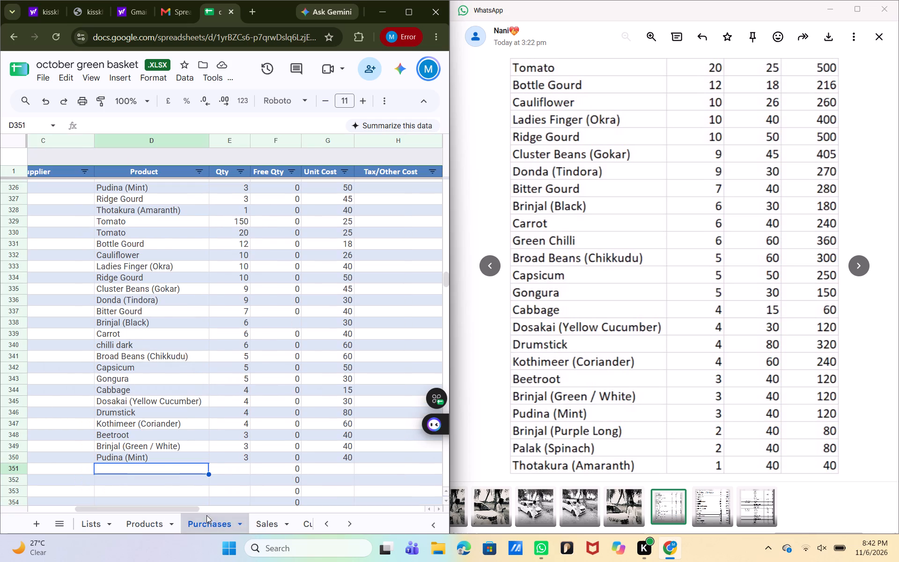
{"action": "key", "text": "ctrl+v"}
{"action": "key", "text": "Right"}
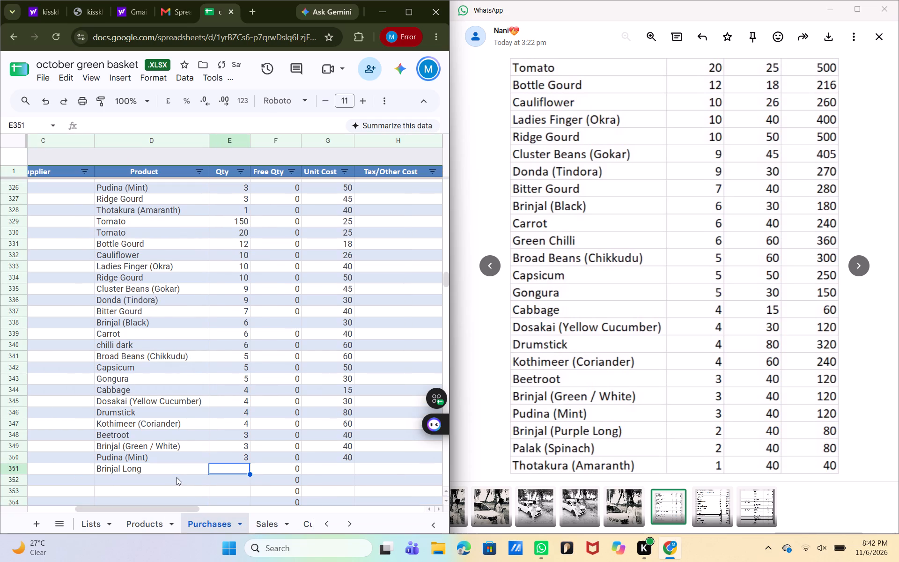
Enter quantity 2 and unit cost 40 for Brinjal Long in row 351.
{"action": "key", "text": "2"}
{"action": "key", "text": "Right"}
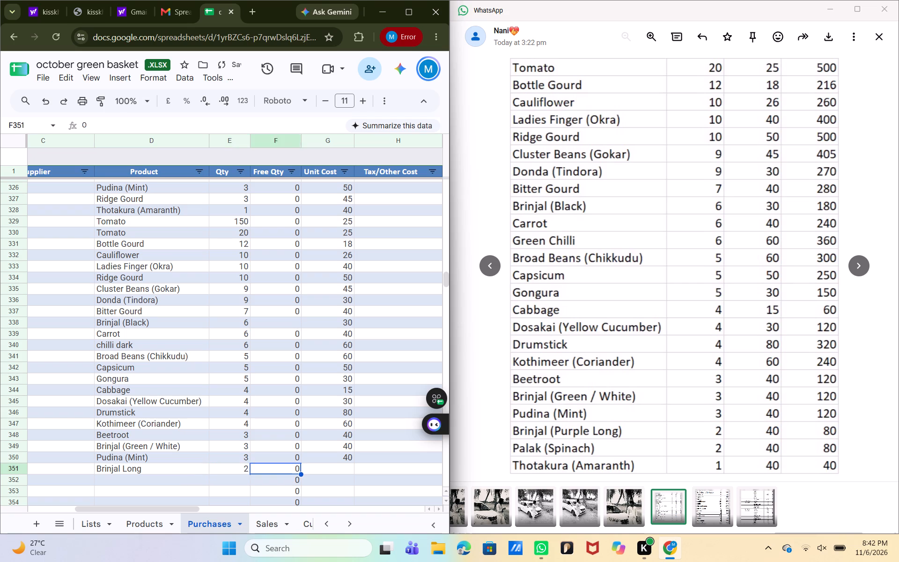
{"action": "key", "text": "Right"}
{"action": "type", "text": "40"}
{"action": "key", "text": "Down"}
Add palak (Spinach) in row 352 with quantity 2 and enter 40 in its Free Qty cell.
{"action": "key", "text": "Left"}
{"action": "key", "text": "Left"}
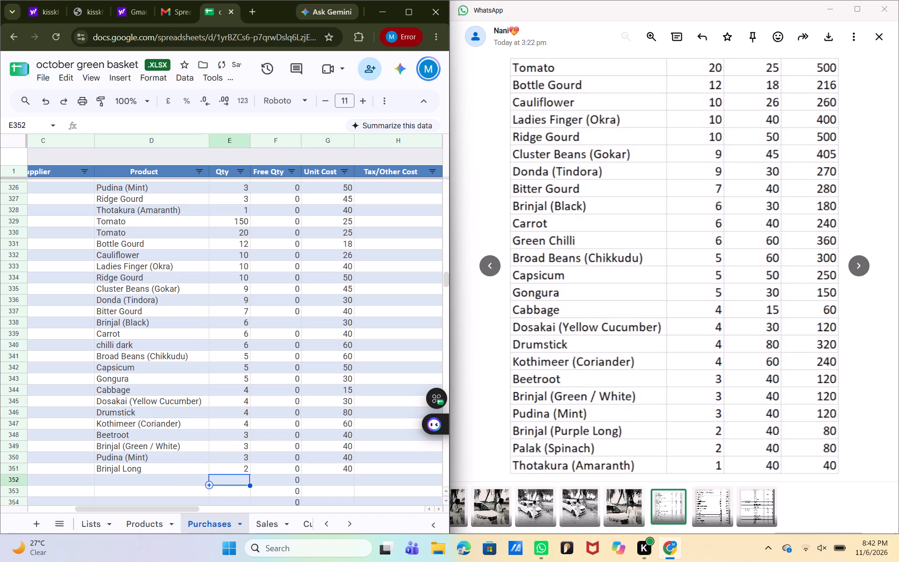
{"action": "key", "text": "Left"}
{"action": "type", "text": "pa"}
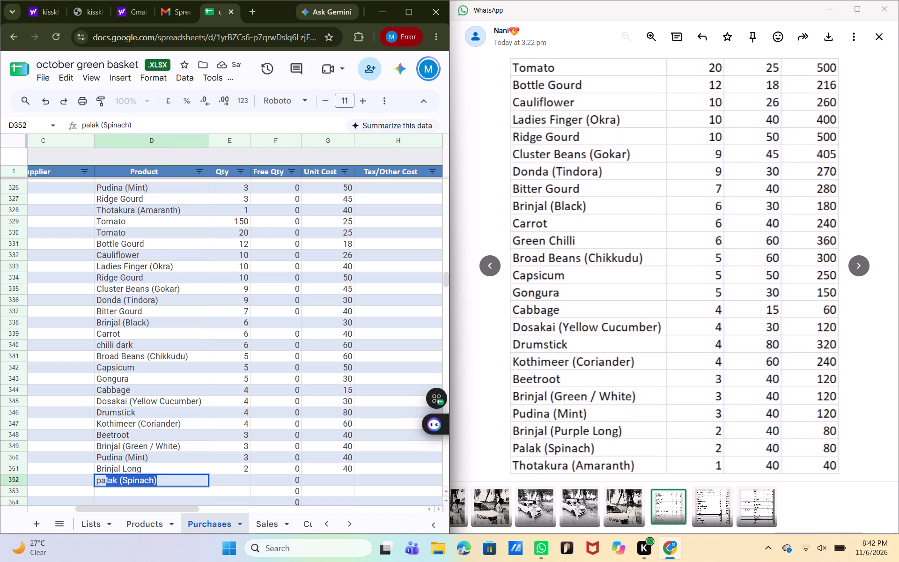
{"action": "key", "text": "Right"}
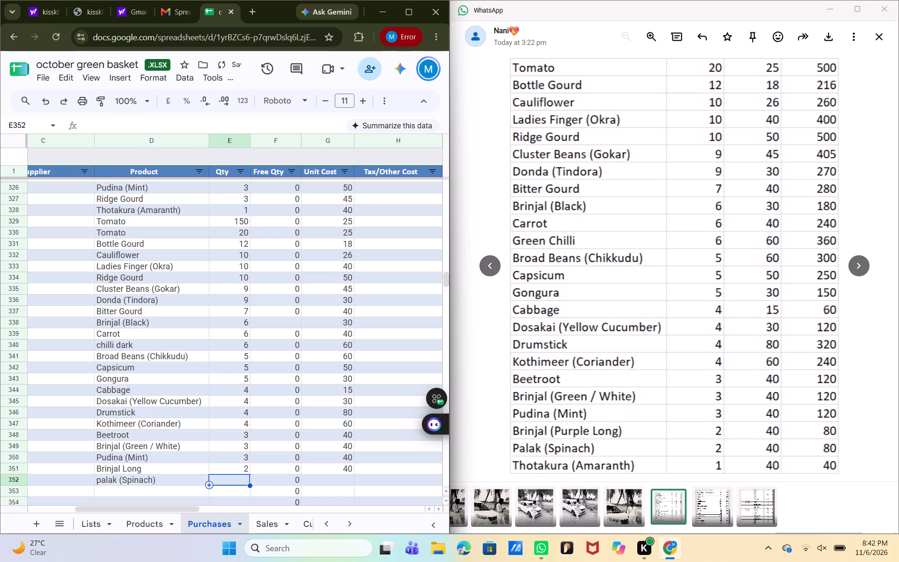
{"action": "key", "text": "2"}
{"action": "key", "text": "Right"}
{"action": "type", "text": "40"}
{"action": "key", "text": "Down"}
Clear the Free Qty cell of the palak (Spinach) row 352 and enter 40 as its unit cost.
{"action": "key", "text": "Left"}
{"action": "key", "text": "Left"}
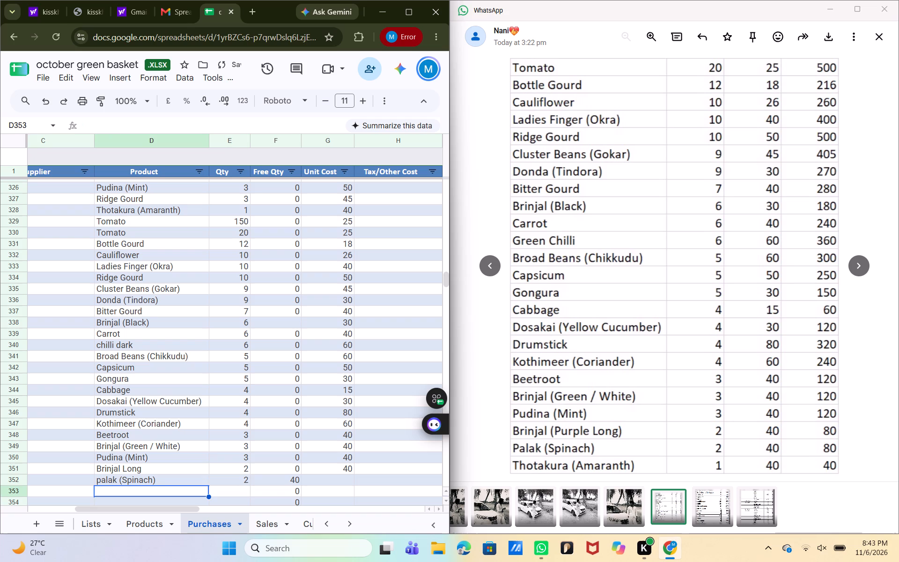
{"action": "key", "text": "Up"}
{"action": "key", "text": "Right"}
{"action": "key", "text": "Right"}
{"action": "key", "text": "BackSpace"}
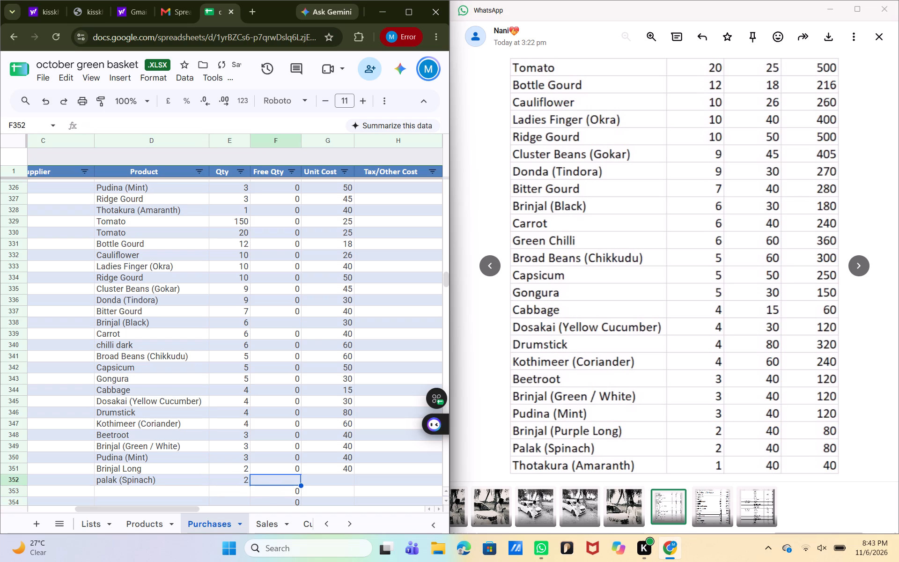
{"action": "key", "text": "Right"}
{"action": "type", "text": "40"}
{"action": "key", "text": "Down"}
Add Thotakura (Amaranth) in row 353 with quantity 1 and unit cost 40.
{"action": "key", "text": "Left"}
{"action": "key", "text": "Left"}
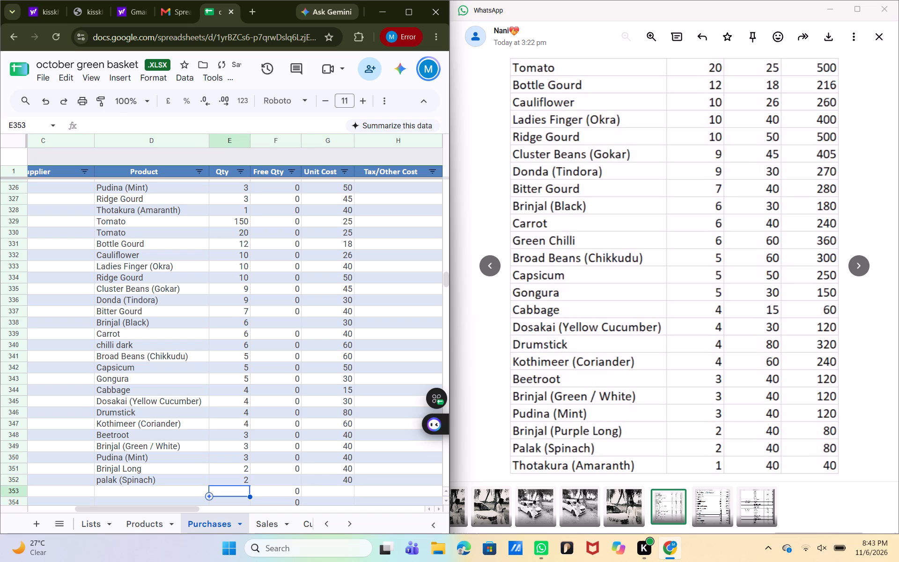
{"action": "key", "text": "Left"}
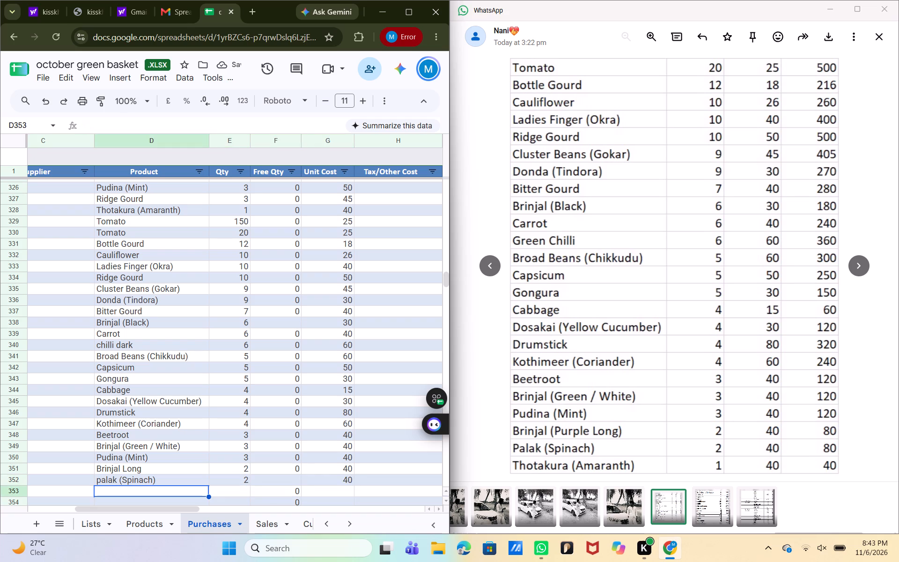
{"action": "key", "text": "t"}
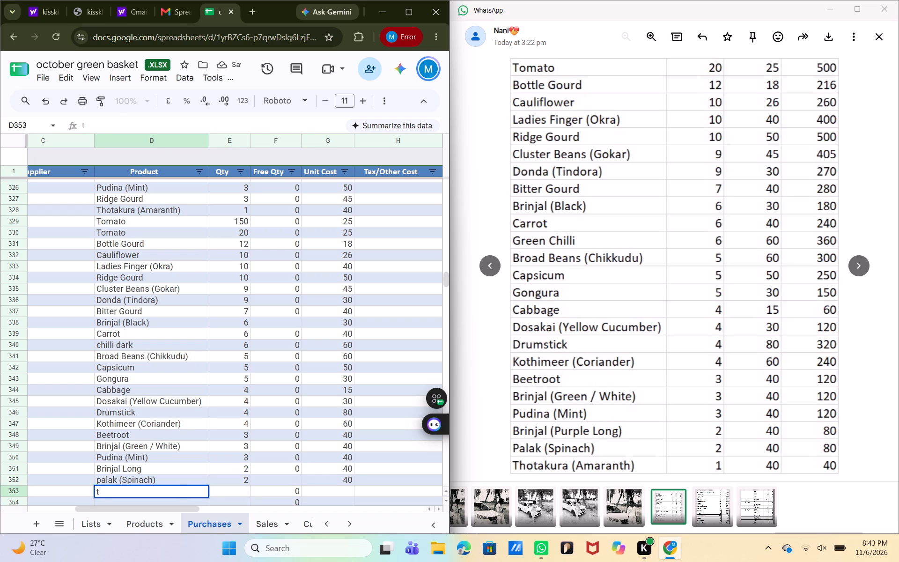
{"action": "key", "text": "h"}
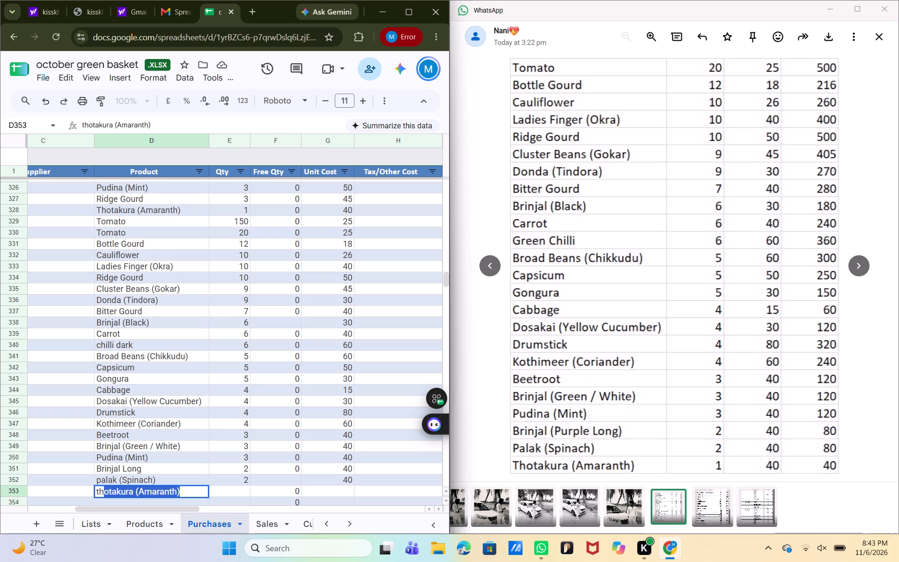
{"action": "key", "text": "Right"}
{"action": "key", "text": "1"}
{"action": "key", "text": "Right"}
{"action": "key", "text": "Right"}
{"action": "type", "text": "40"}
{"action": "key", "text": "Right"}
Check the Total Cost, payment mode, Paid and Credit columns for the newly entered purchase rows.
{"action": "scroll", "coordinate": [177, 477], "scroll_direction": "left", "scroll_amount": 2}
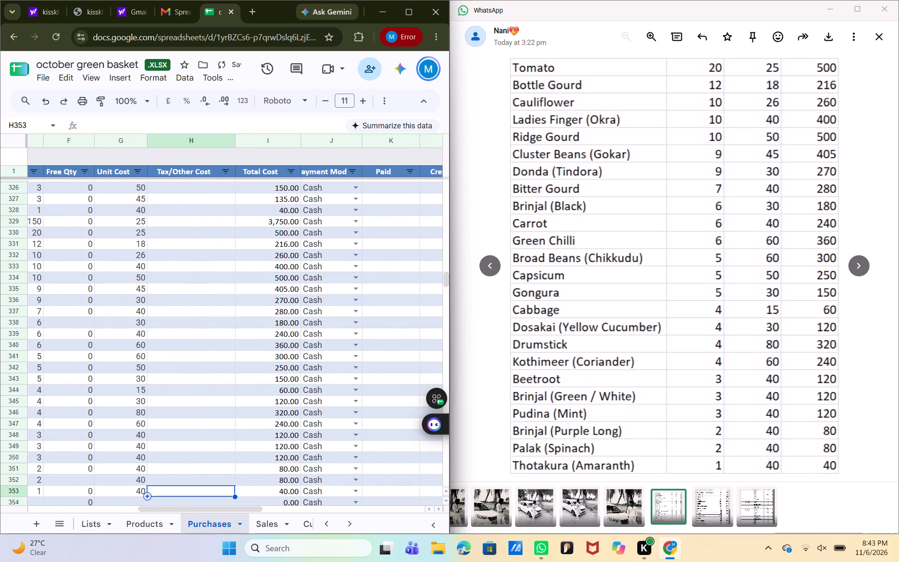
{"action": "scroll", "coordinate": [177, 477], "scroll_direction": "left", "scroll_amount": 4}
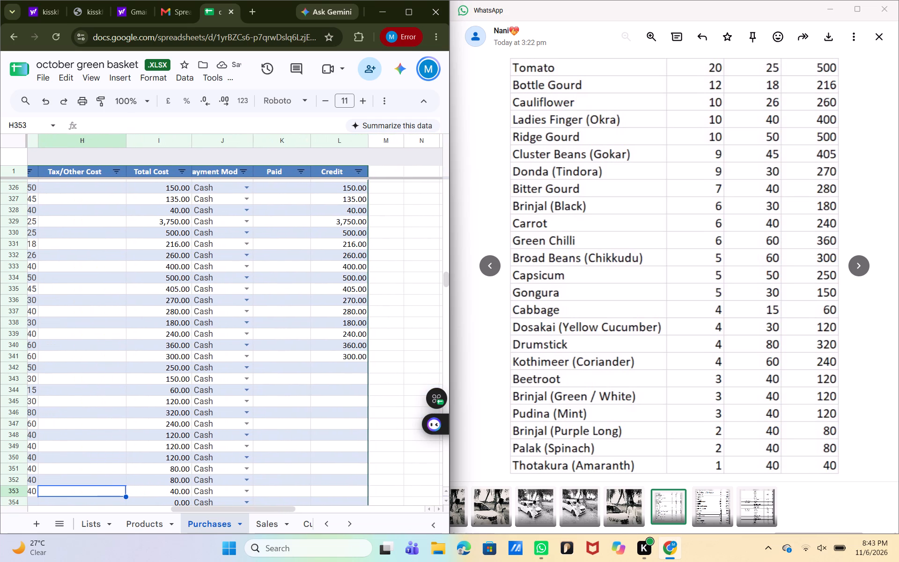
{"action": "left_click", "coordinate": [362, 360]}
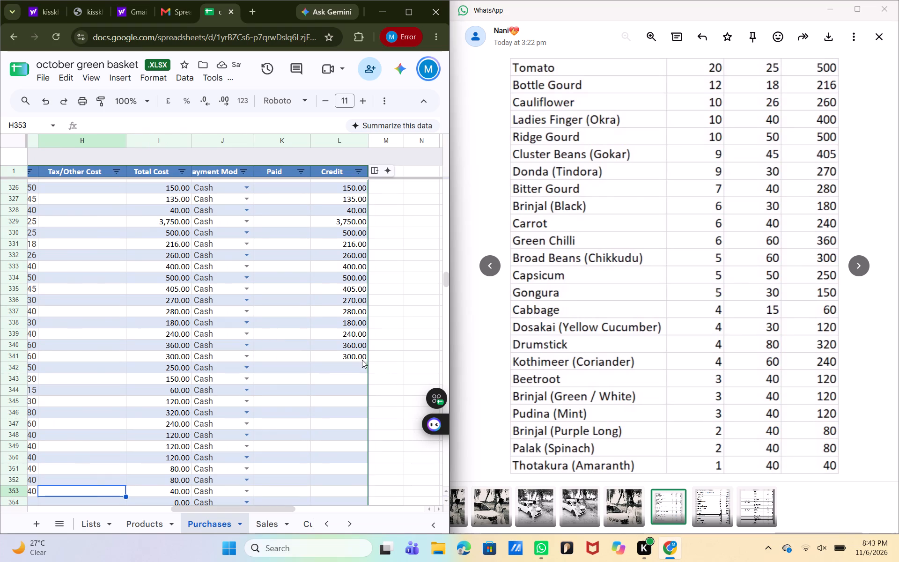
{"action": "left_click_drag", "start_coordinate": [370, 363], "coordinate": [351, 355]}
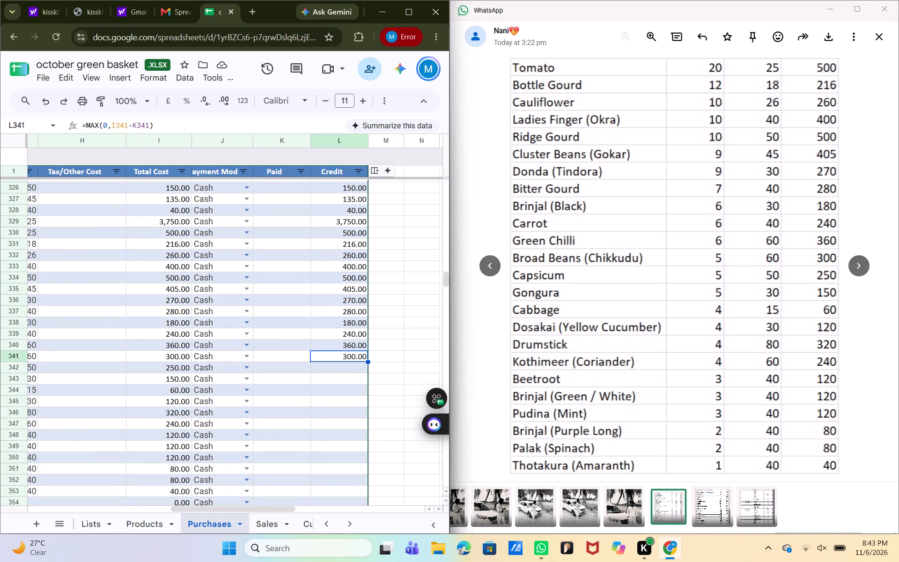
{"action": "left_click_drag", "start_coordinate": [367, 360], "coordinate": [367, 556]}
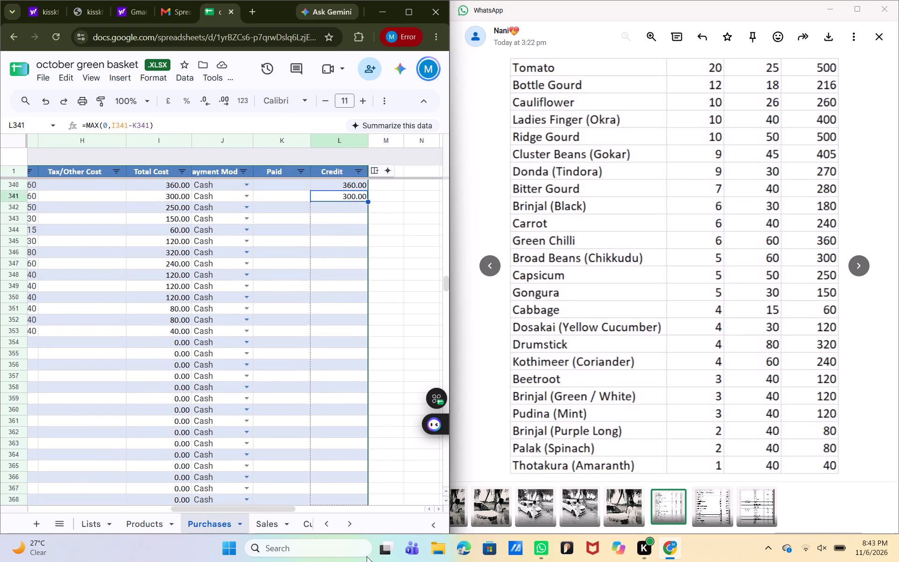
{"action": "left_click_drag", "start_coordinate": [367, 556], "coordinate": [367, 561]}
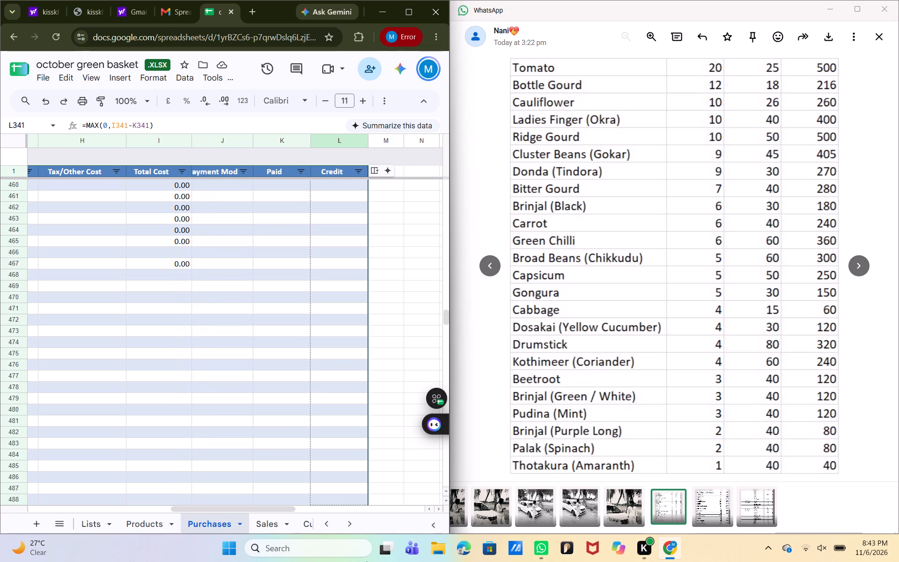
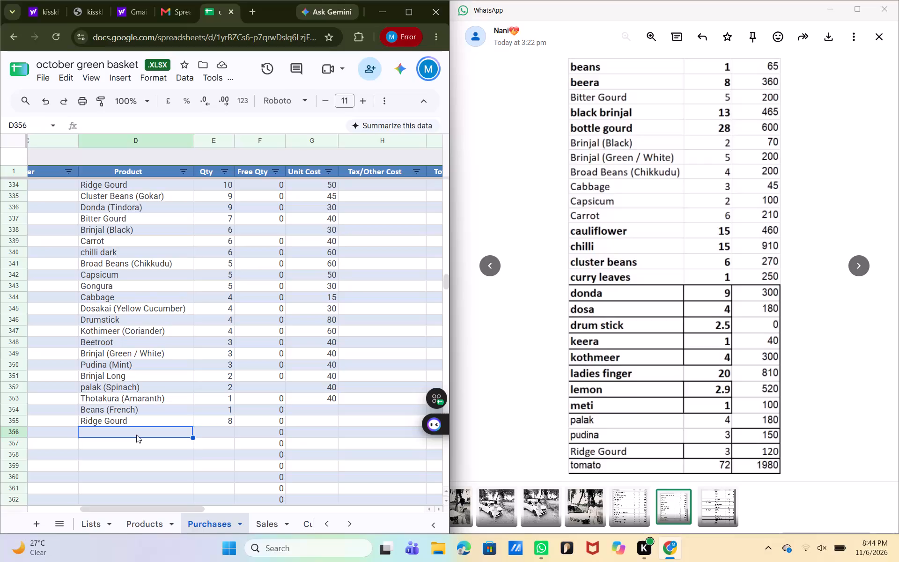
Add Bitter Gourd in row 356 of the Purchases sheet with quantity 5.
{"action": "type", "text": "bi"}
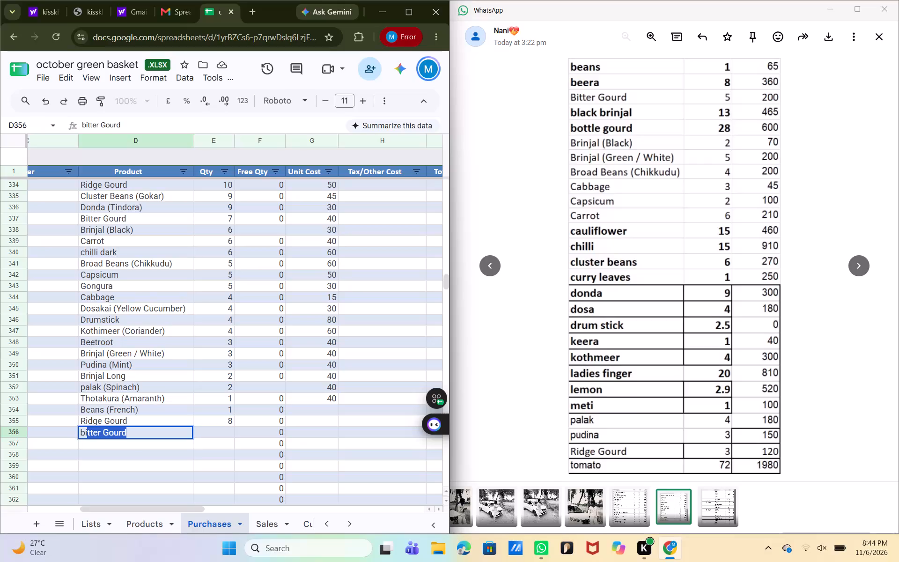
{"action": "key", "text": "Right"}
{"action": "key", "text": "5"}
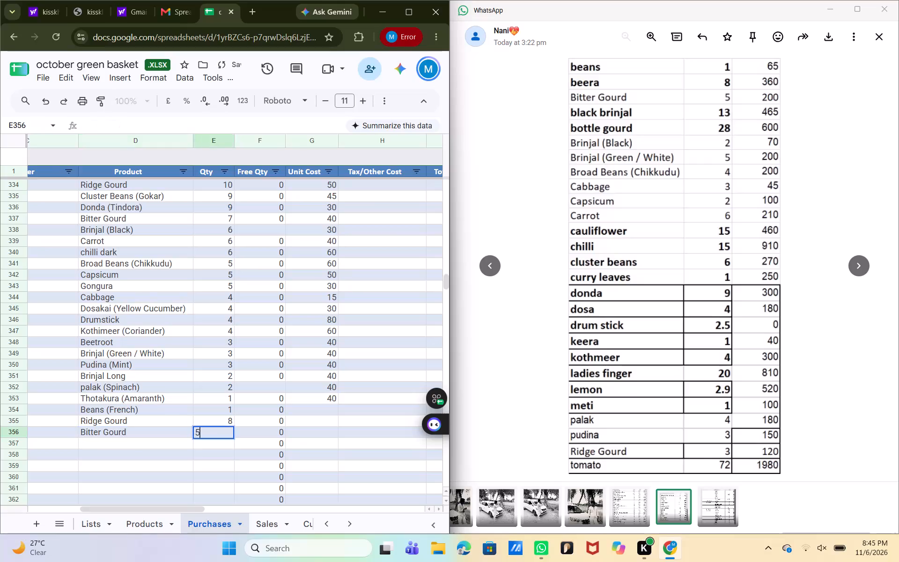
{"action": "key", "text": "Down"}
Enter the next brinjal item from the purchase list as the product in row 357.
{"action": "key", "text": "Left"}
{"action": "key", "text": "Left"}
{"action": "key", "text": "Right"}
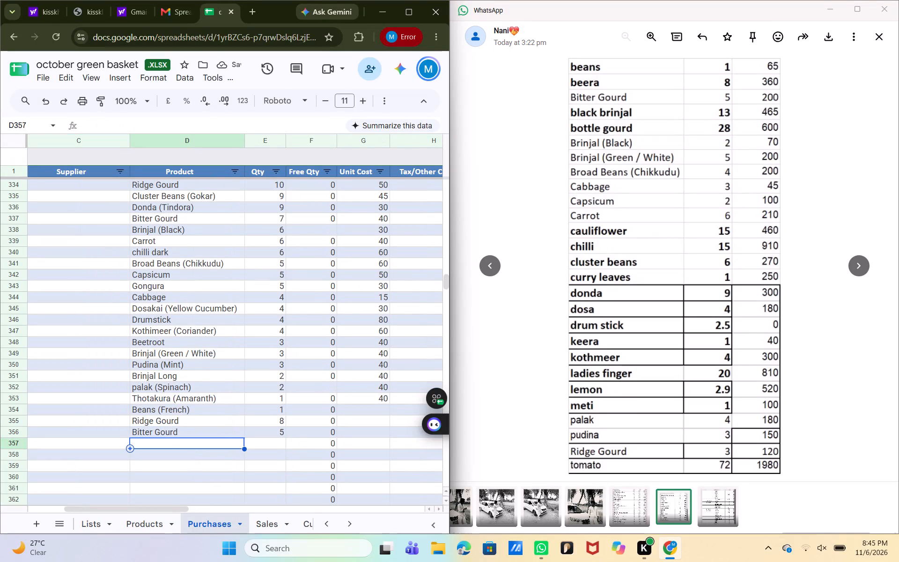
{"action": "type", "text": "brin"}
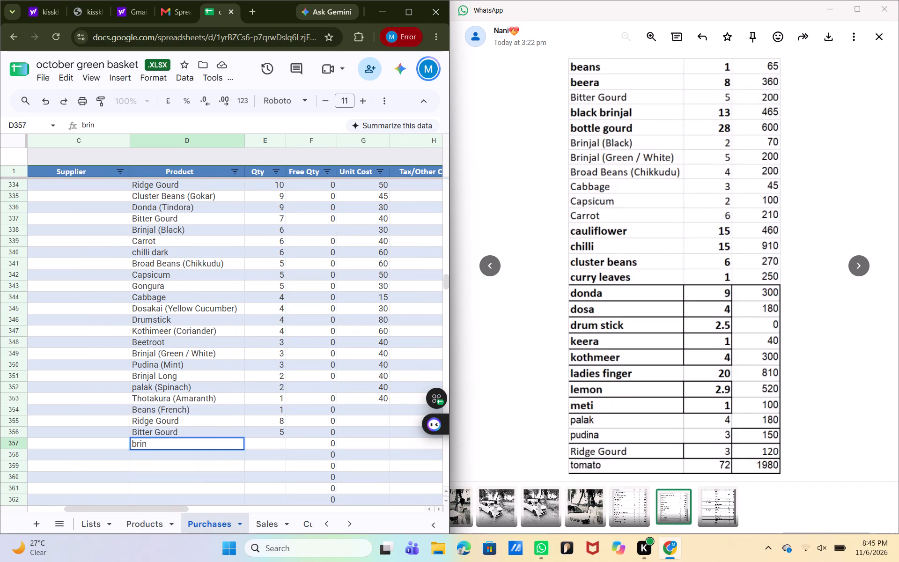
Complete the product in row 357 as Brinjal (Black) and set its quantity to 13.
{"action": "type", "text": "jal"}
{"action": "key", "text": "space"}
{"action": "type", "text": "(b"}
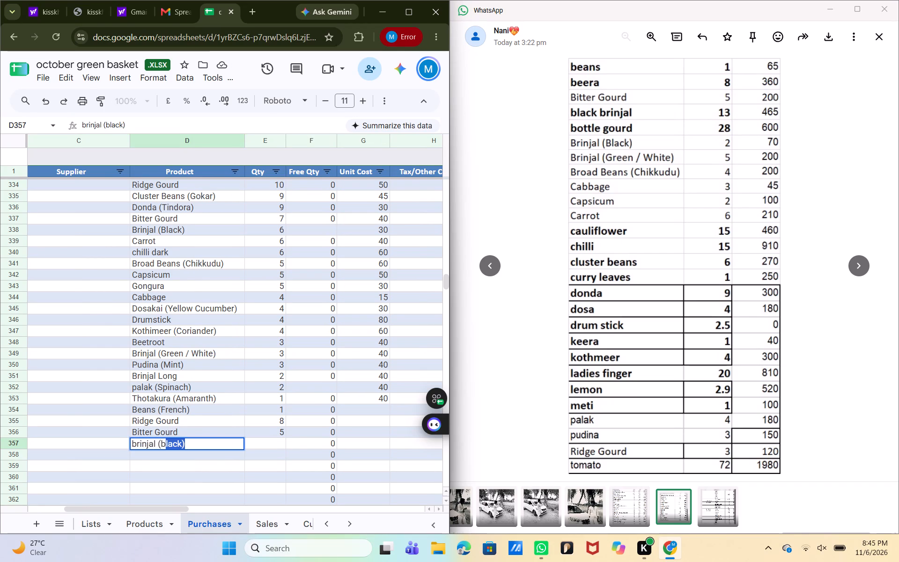
{"action": "key", "text": "Right"}
{"action": "type", "text": "13"}
{"action": "key", "text": "Down"}
{"action": "key", "text": "Left"}
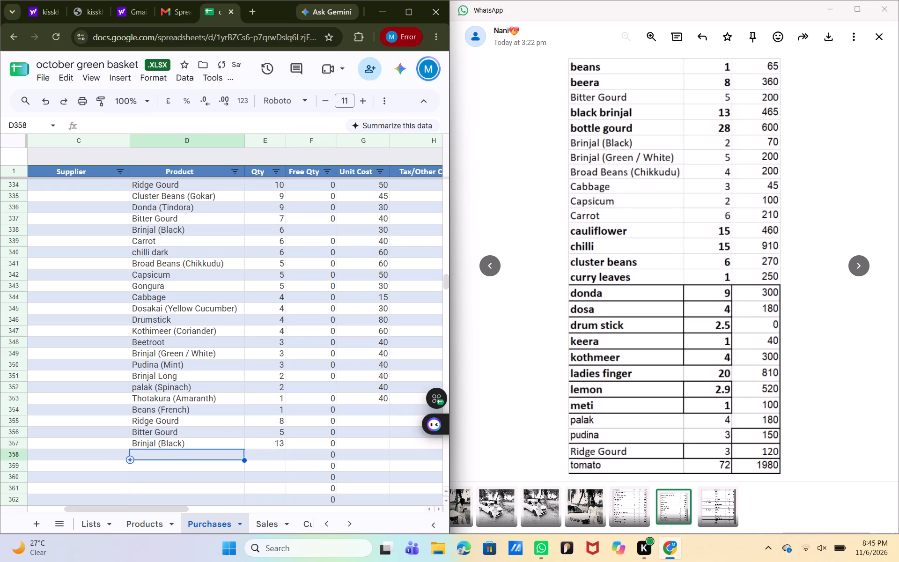
Add Bottle Gourd in row 358 of the Purchases sheet with quantity 28.
{"action": "type", "text": "bo"}
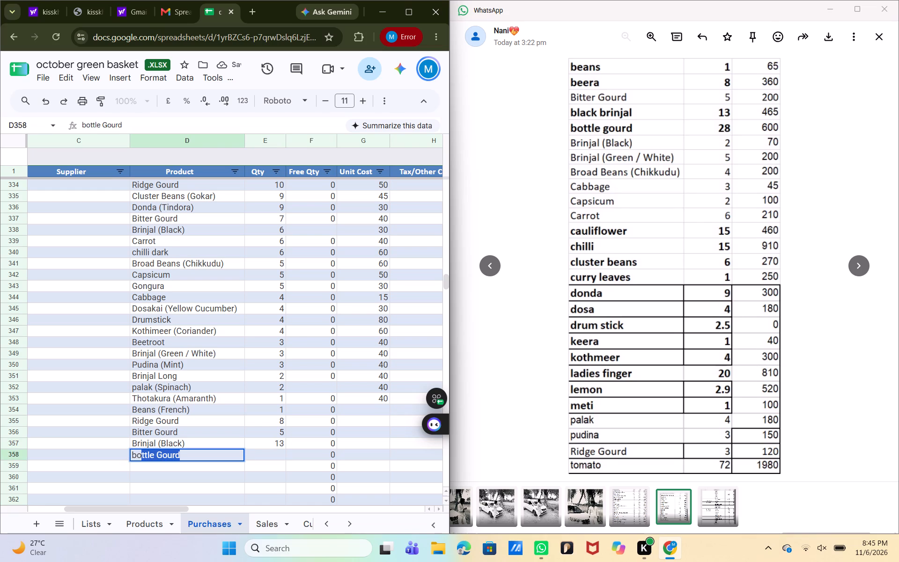
{"action": "key", "text": "Right"}
{"action": "type", "text": "28"}
{"action": "key", "text": "Down"}
{"action": "key", "text": "Left"}
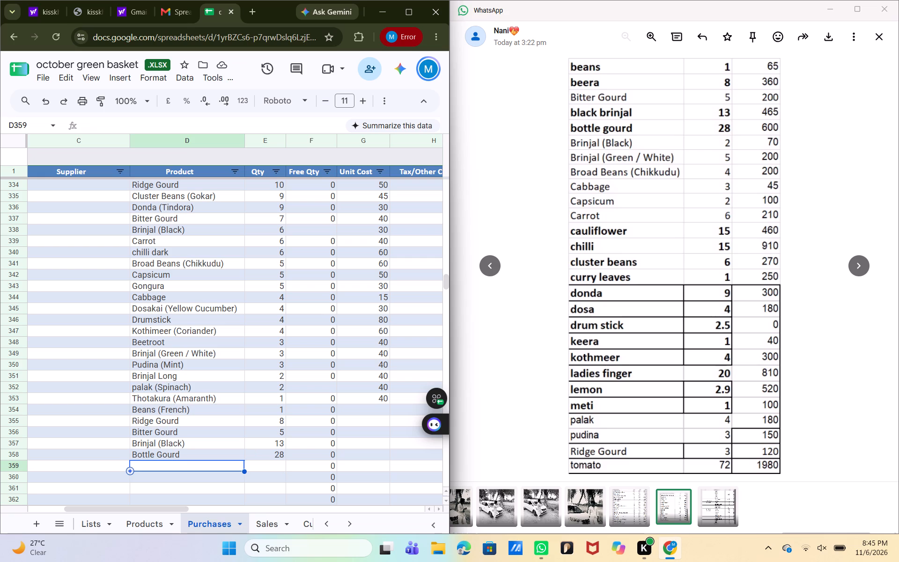
Add a second Brinjal (Black) entry in row 359 with quantity 2.
{"action": "type", "text": "br"}
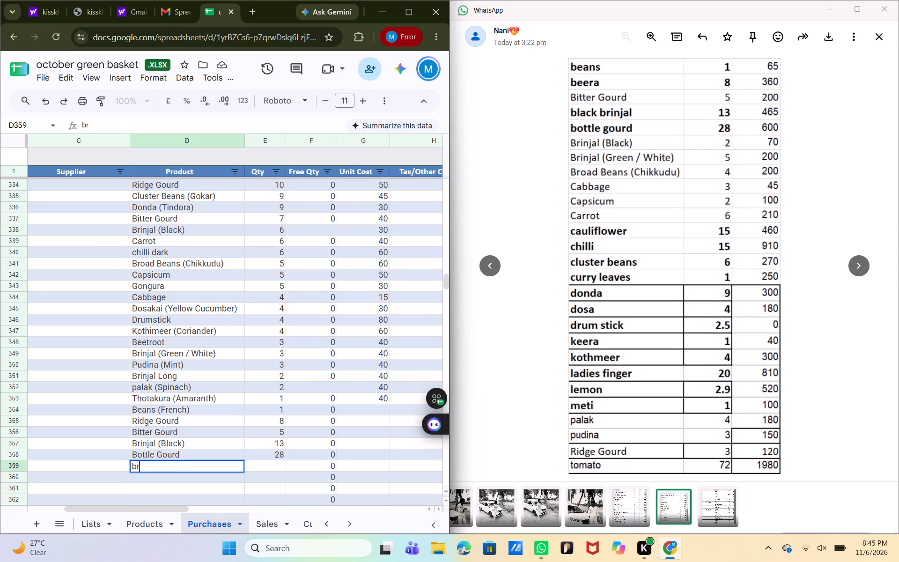
{"action": "type", "text": "injal"}
{"action": "key", "text": "space"}
{"action": "type", "text": "(b"}
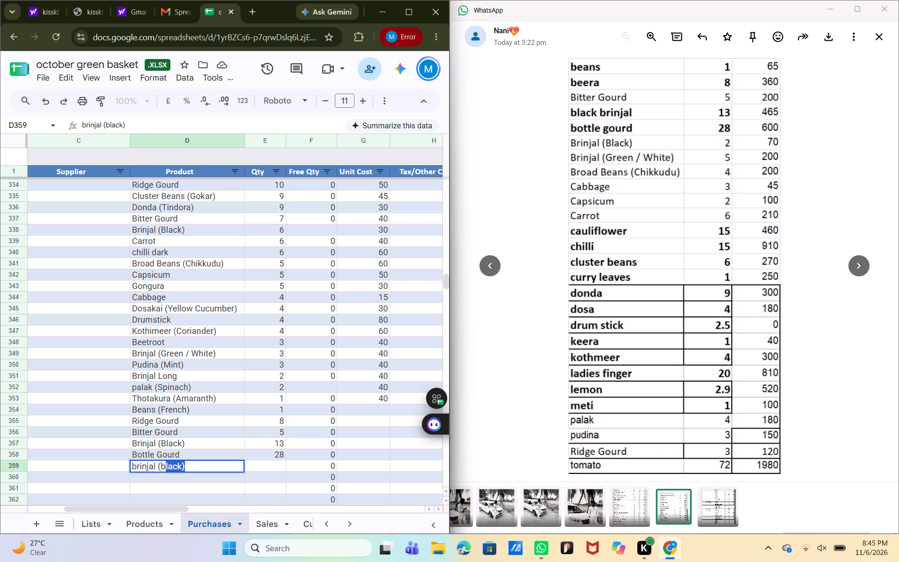
{"action": "key", "text": "Right"}
{"action": "key", "text": "2"}
{"action": "key", "text": "Down"}
{"action": "key", "text": "Left"}
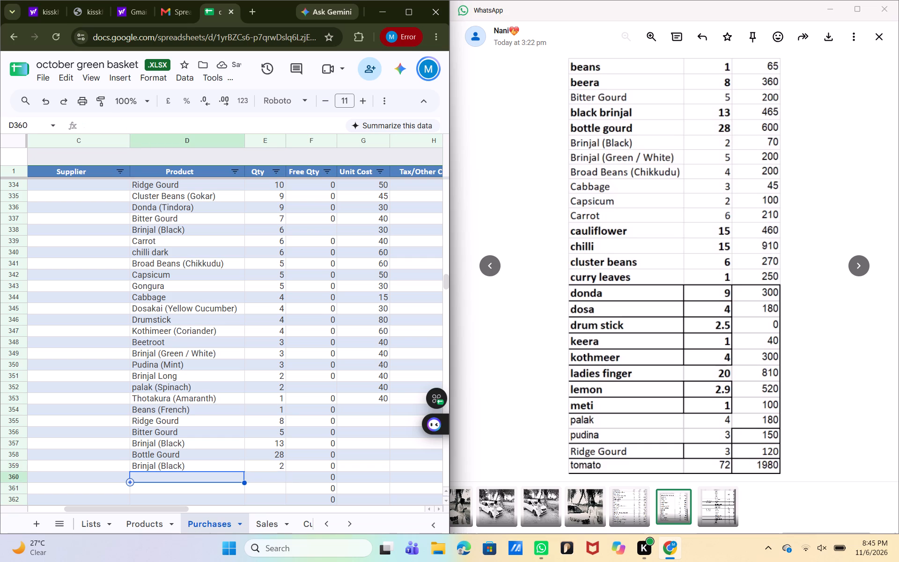
Add Brinjal (Green / White) in row 360 of the Purchases sheet with quantity 5.
{"action": "type", "text": "brin"}
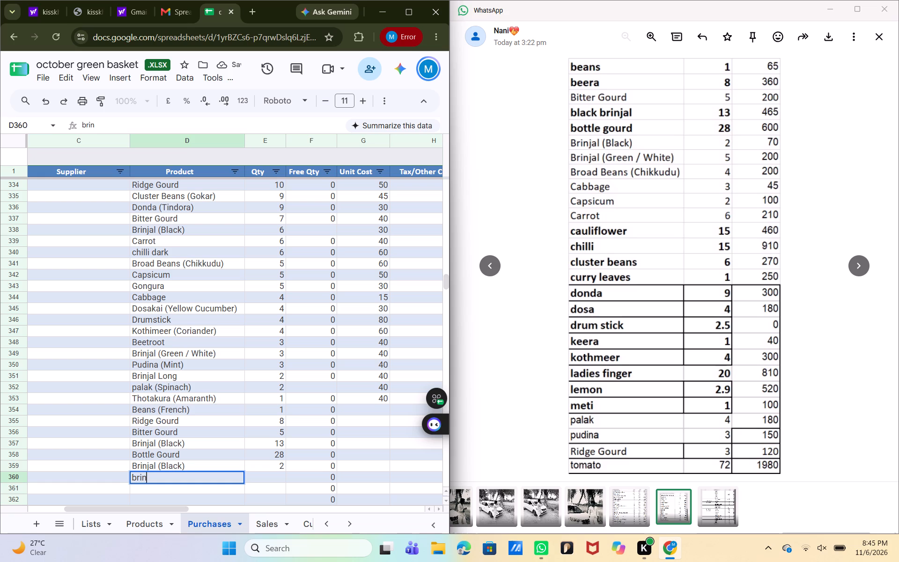
{"action": "type", "text": "ja"}
{"action": "type", "text": "l (g"}
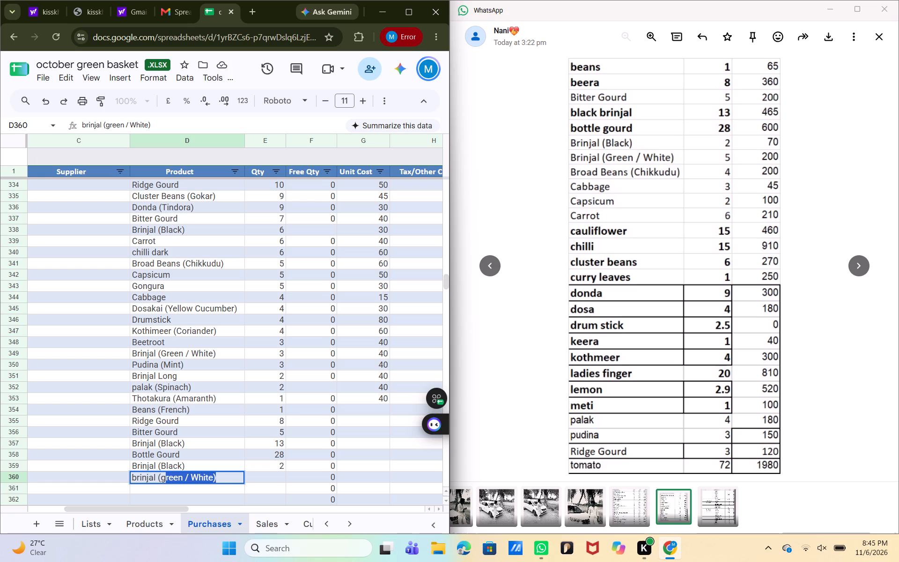
{"action": "key", "text": "Right"}
{"action": "key", "text": "5"}
{"action": "key", "text": "Down"}
{"action": "key", "text": "Left"}
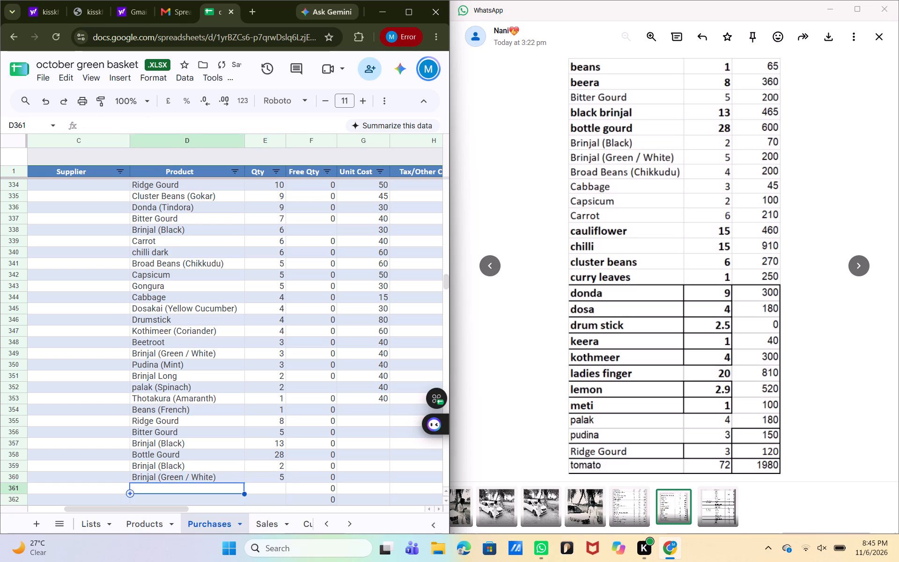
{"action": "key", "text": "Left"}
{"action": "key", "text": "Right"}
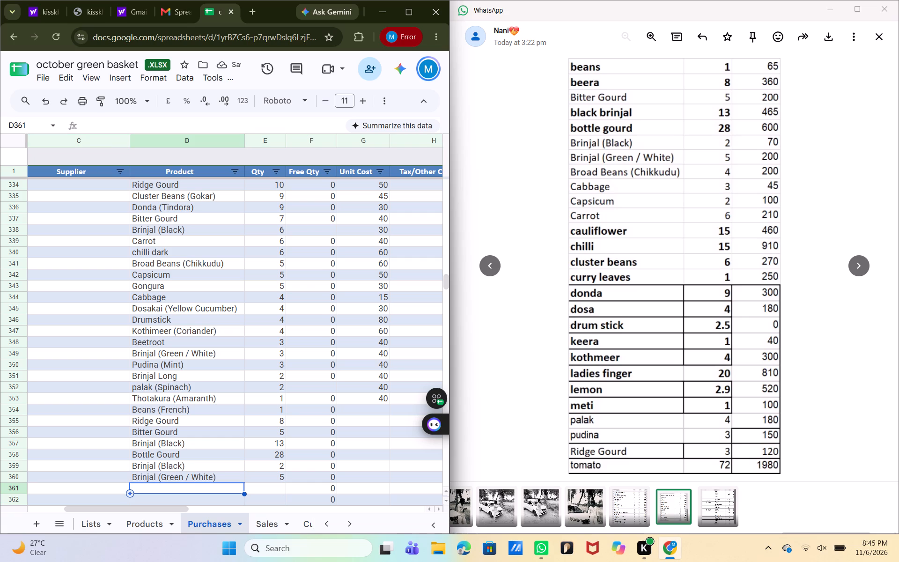
Add Broad Beans (Chikkudu) in row 361 of the Purchases sheet with quantity 4.
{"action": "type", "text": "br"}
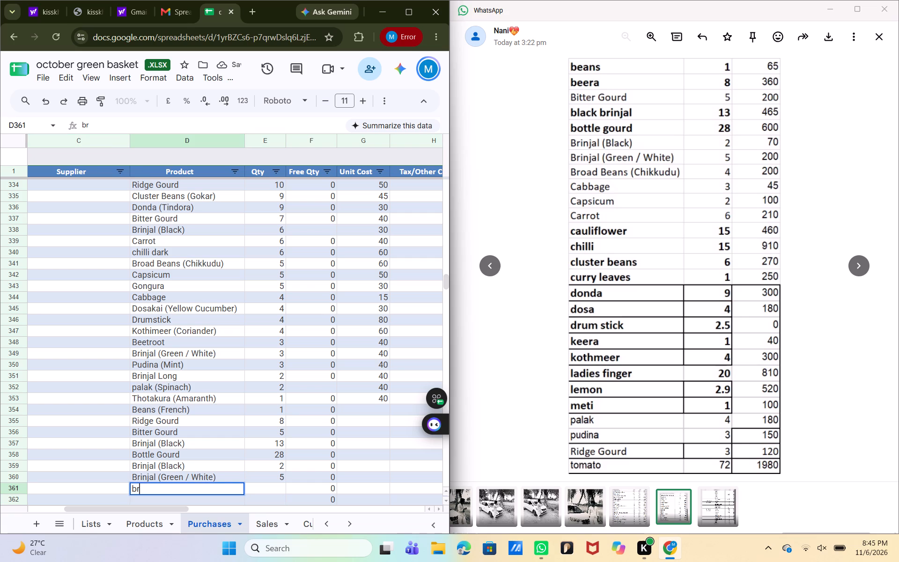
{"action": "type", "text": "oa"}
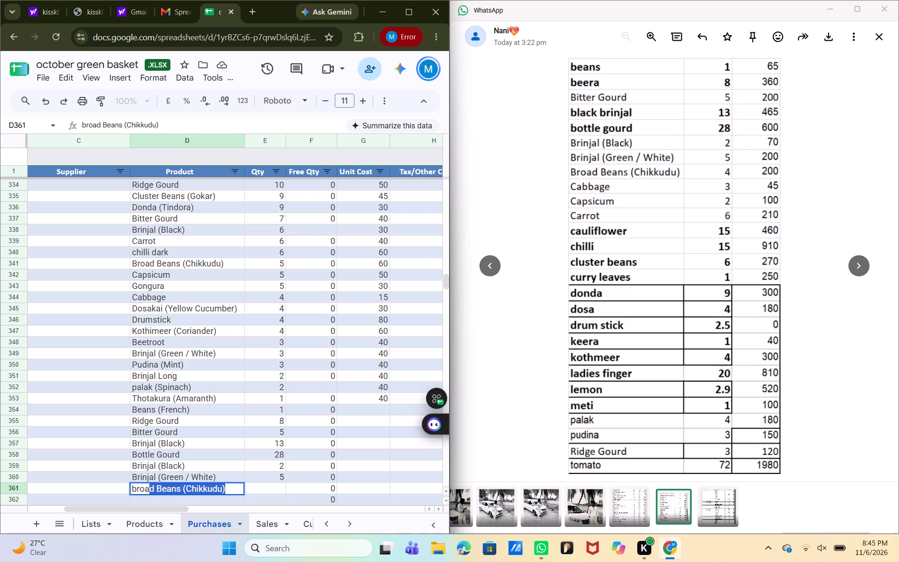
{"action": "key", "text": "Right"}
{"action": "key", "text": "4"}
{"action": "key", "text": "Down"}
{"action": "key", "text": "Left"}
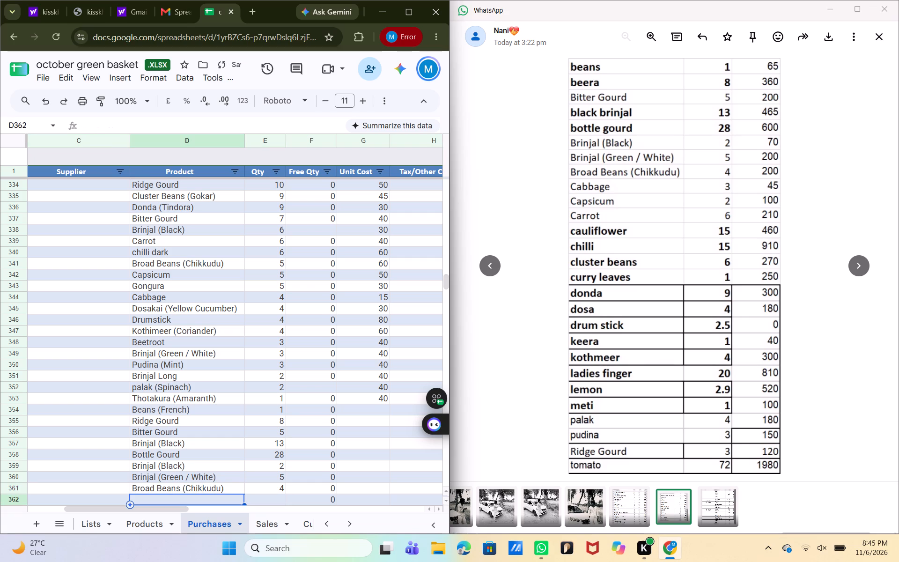
Add Cabbage in row 362 of the Purchases sheet with quantity 3.
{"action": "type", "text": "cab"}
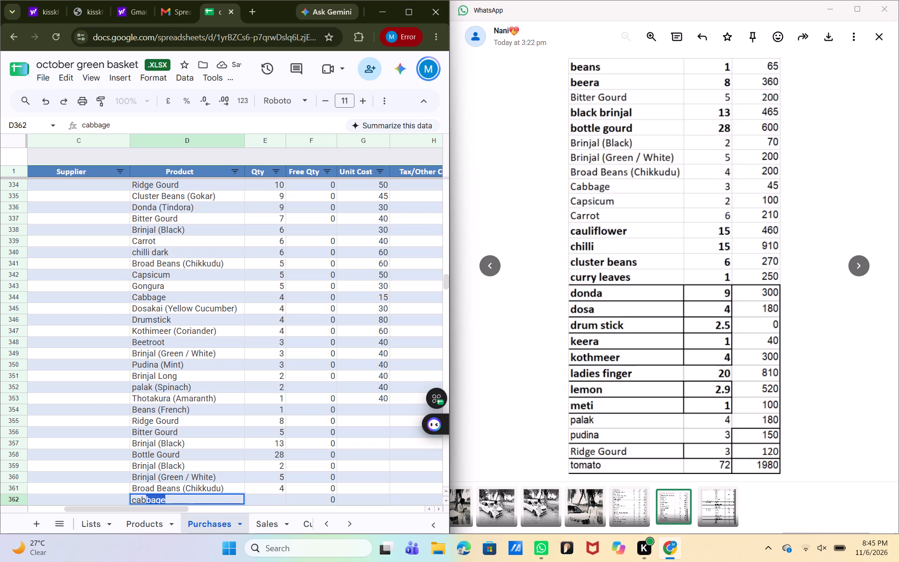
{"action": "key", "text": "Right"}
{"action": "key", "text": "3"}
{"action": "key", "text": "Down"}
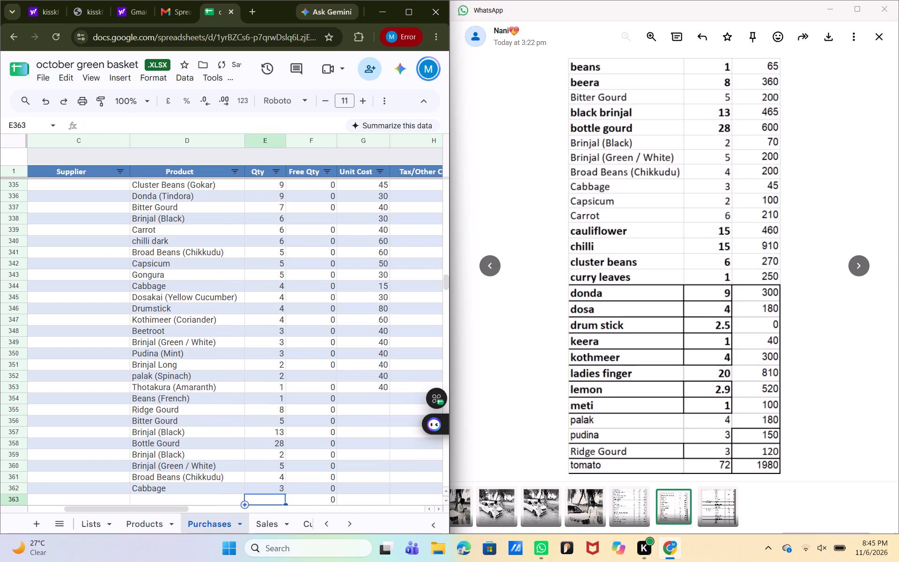
Add Capsicum in row 363 of the Purchases sheet with quantity 2.
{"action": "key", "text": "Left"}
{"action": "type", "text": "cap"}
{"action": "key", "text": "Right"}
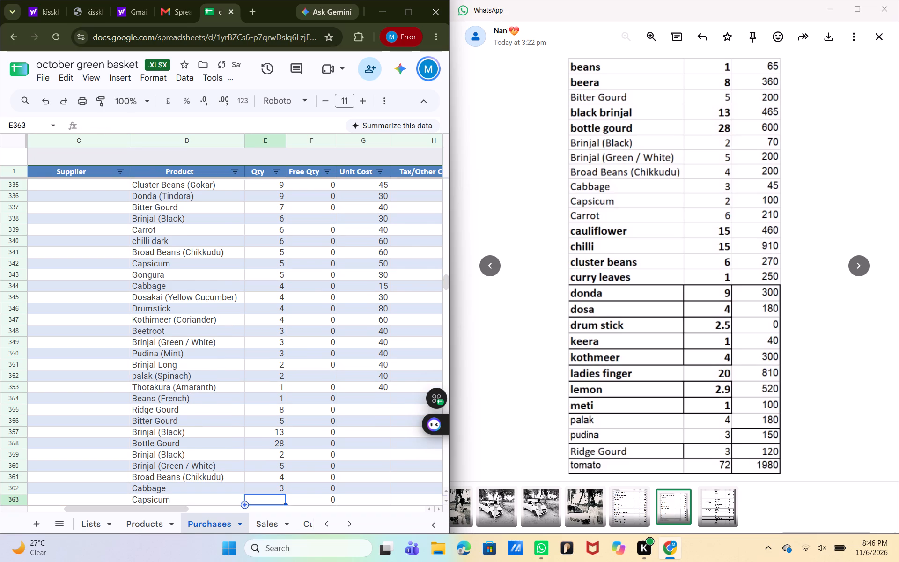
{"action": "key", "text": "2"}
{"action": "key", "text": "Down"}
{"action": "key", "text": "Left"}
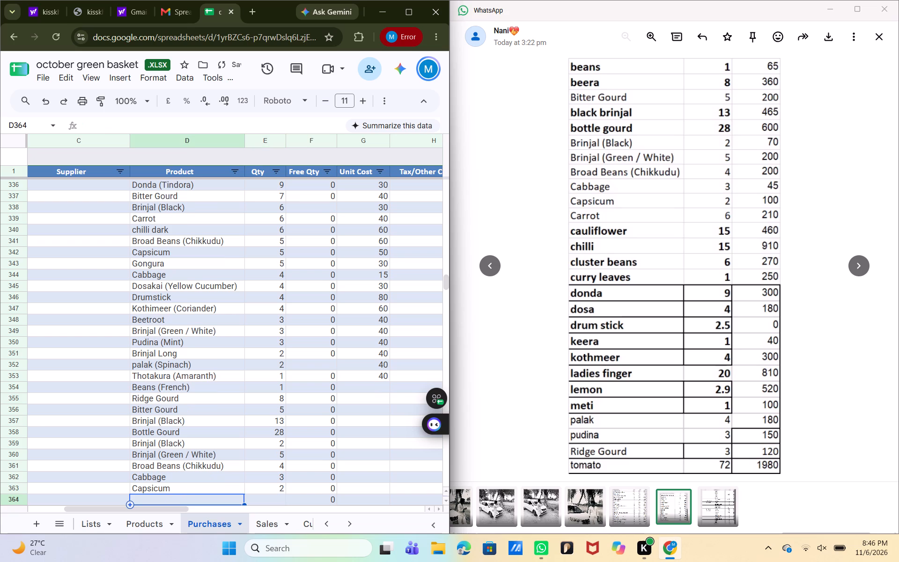
Add Carrot in row 364 of the Purchases sheet with quantity 6.
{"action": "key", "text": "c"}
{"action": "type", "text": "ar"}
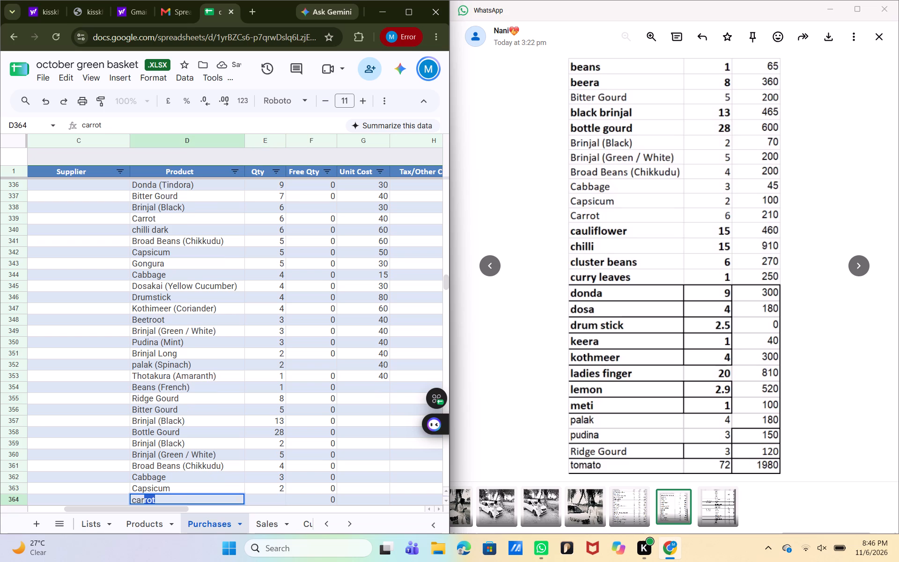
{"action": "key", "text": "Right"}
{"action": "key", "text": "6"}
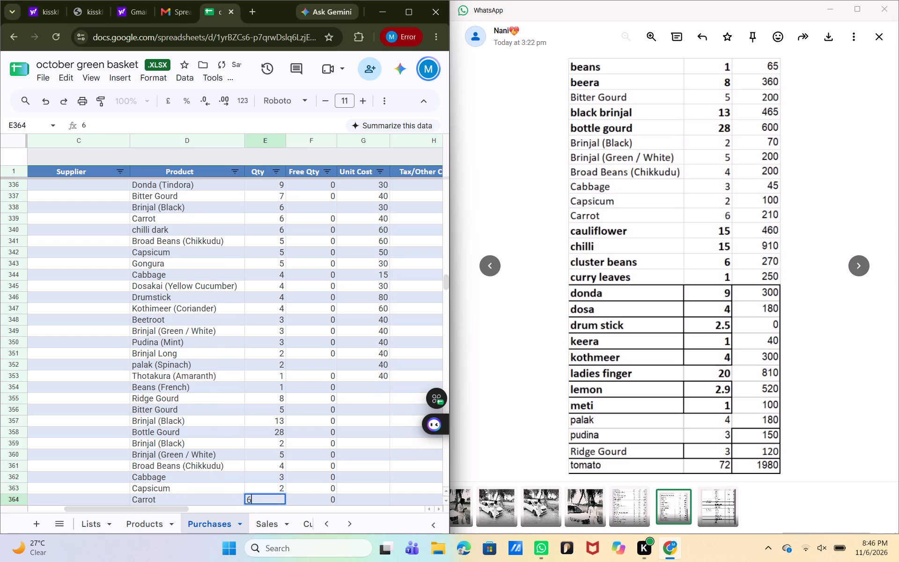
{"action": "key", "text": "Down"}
Add Cauliflower in row 365 of the Purchases sheet with quantity 15.
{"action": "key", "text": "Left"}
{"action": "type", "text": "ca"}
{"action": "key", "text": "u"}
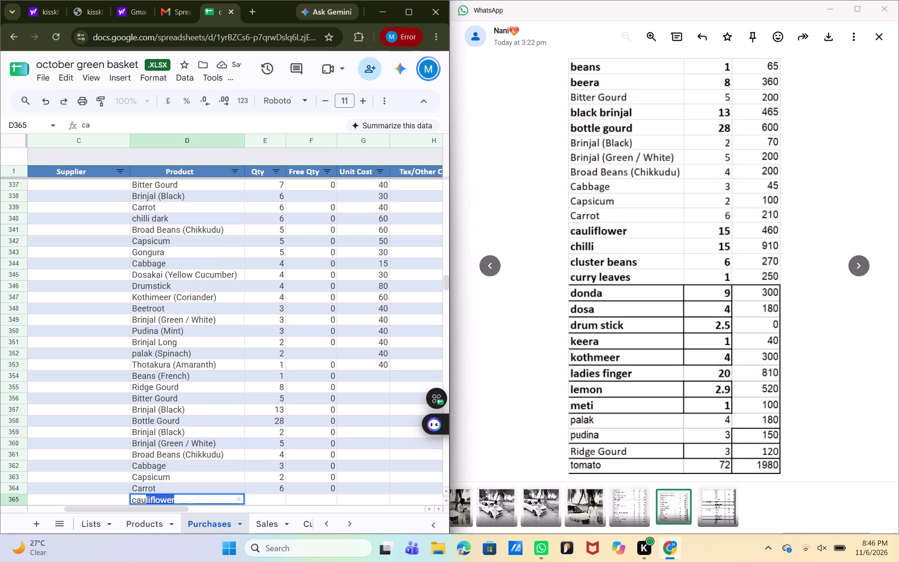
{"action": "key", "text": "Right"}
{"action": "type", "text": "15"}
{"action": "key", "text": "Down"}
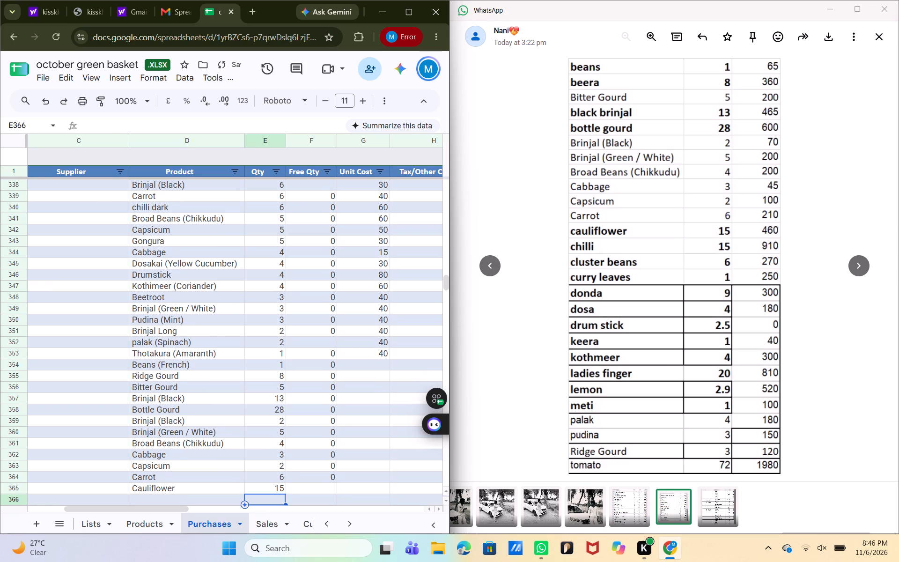
Add chilli dark in row 366, below Cauliflower, with quantity 15.
{"action": "key", "text": "Left"}
{"action": "type", "text": "chilli d"}
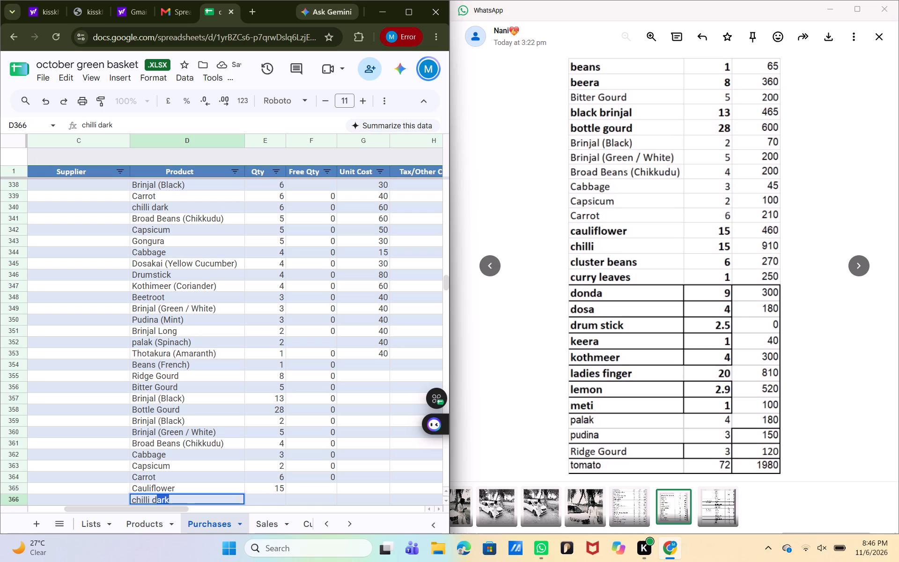
{"action": "key", "text": "Right"}
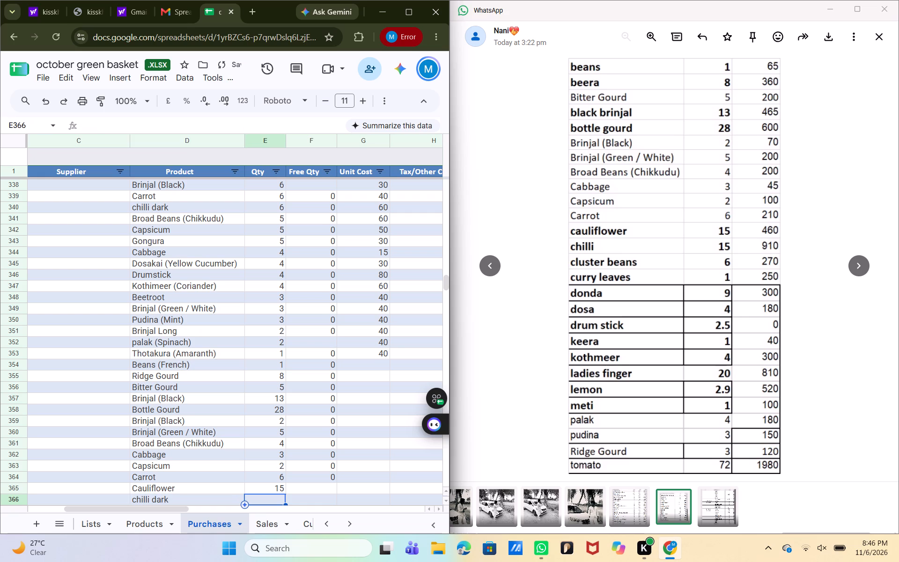
{"action": "type", "text": "15"}
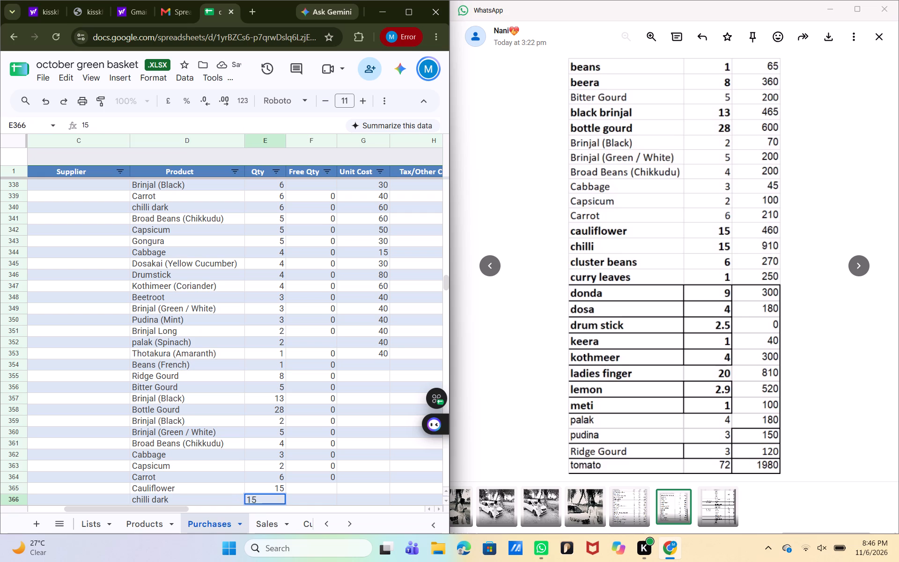
{"action": "key", "text": "Down"}
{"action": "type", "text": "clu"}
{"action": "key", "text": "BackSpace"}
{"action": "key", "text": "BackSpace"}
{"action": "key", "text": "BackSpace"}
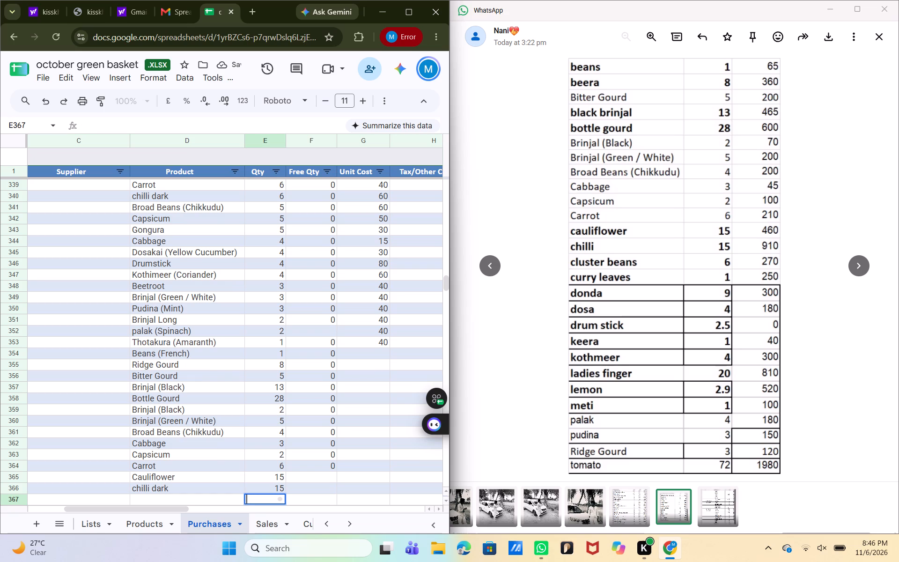
Add Cluster Beans (Gokar) in row 367 of the Purchases sheet with quantity 6.
{"action": "key", "text": "Left"}
{"action": "type", "text": "cl"}
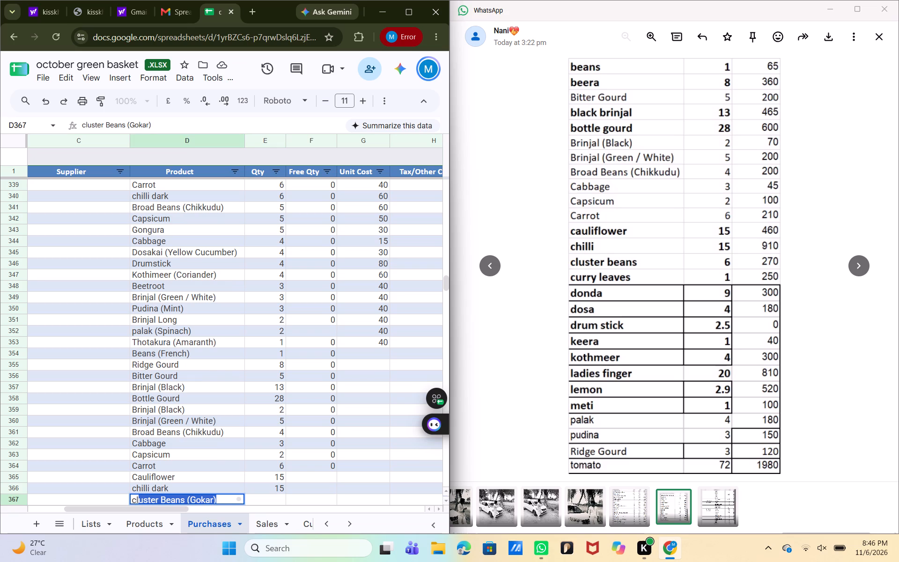
{"action": "key", "text": "Right"}
{"action": "key", "text": "6"}
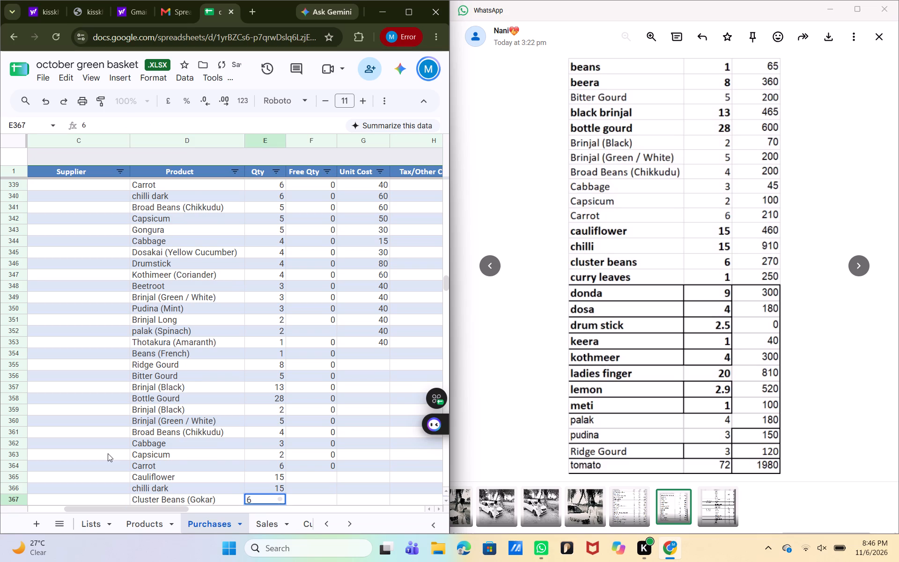
{"action": "scroll", "coordinate": [108, 453], "scroll_direction": "down", "scroll_amount": 3}
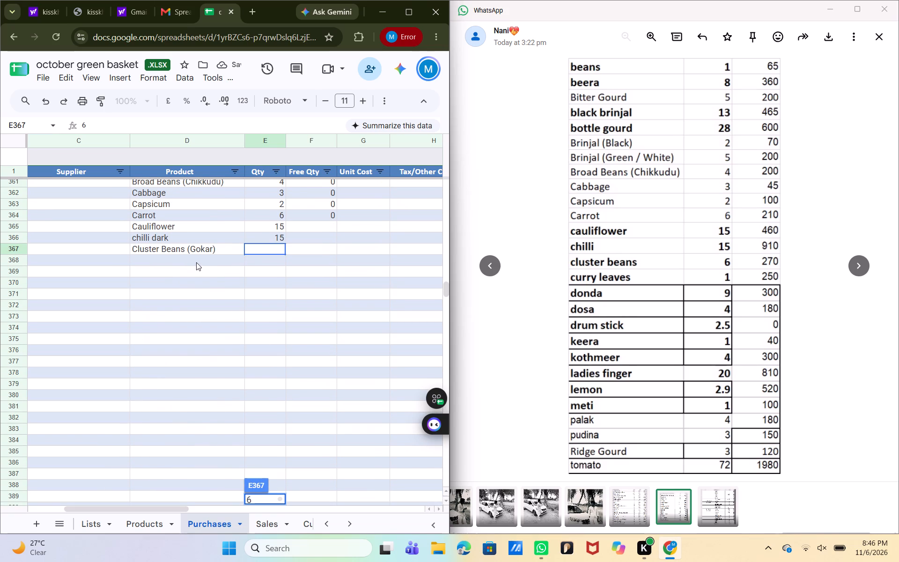
{"action": "left_click", "coordinate": [196, 262]}
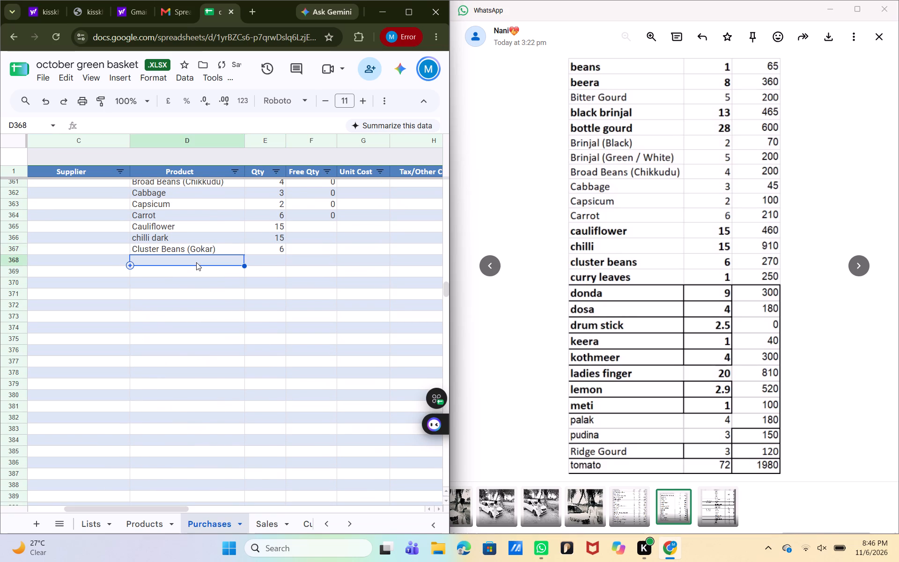
Add Curry Leaves in row 368 of the Purchases sheet with quantity 1.
{"action": "type", "text": "cu"}
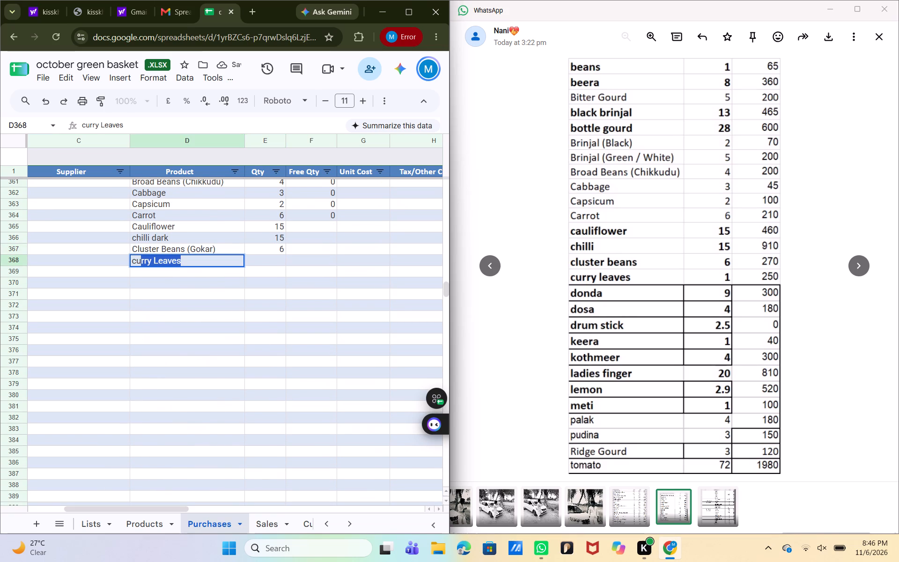
{"action": "key", "text": "Right"}
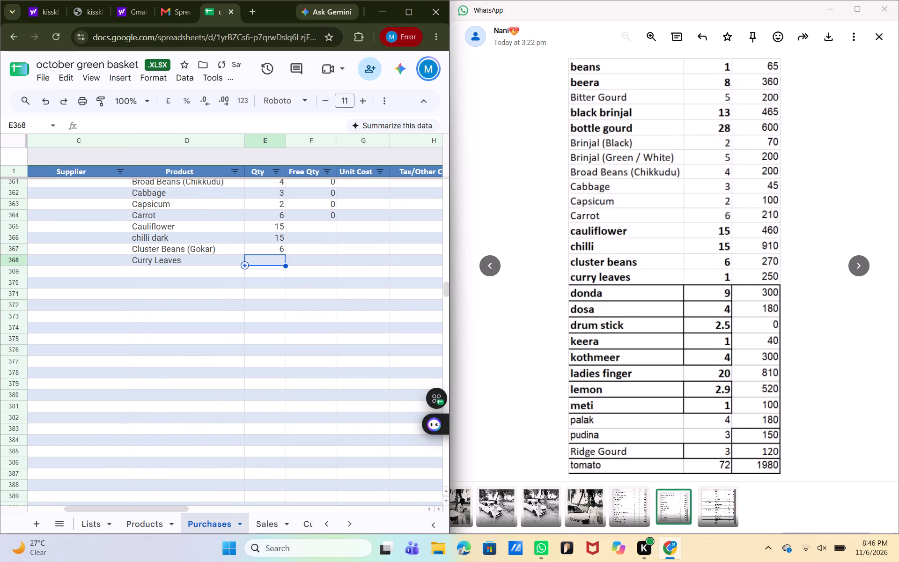
{"action": "key", "text": "1"}
{"action": "key", "text": "Down"}
{"action": "key", "text": "Left"}
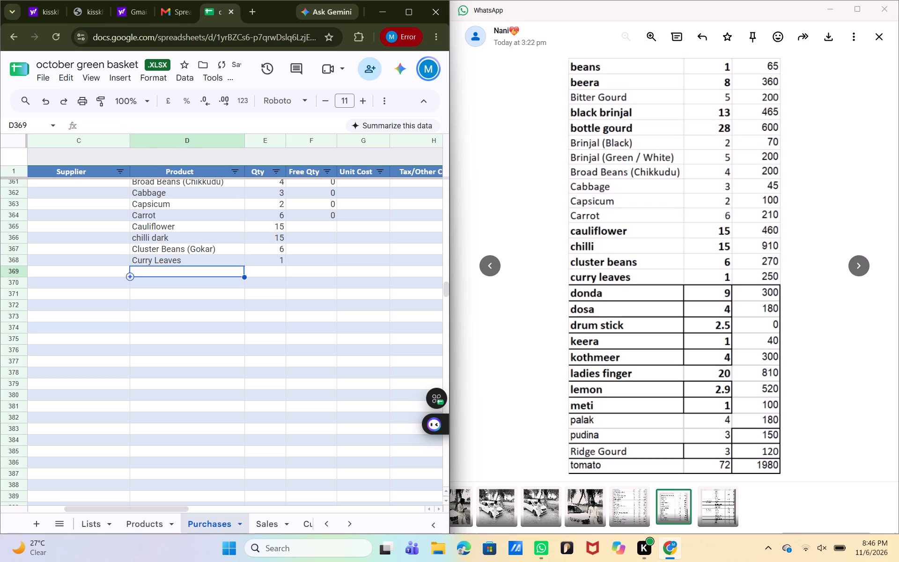
Add Donda (Tindora) in row 369 of the Purchases sheet with quantity 9.
{"action": "type", "text": "do"}
{"action": "type", "text": "nd"}
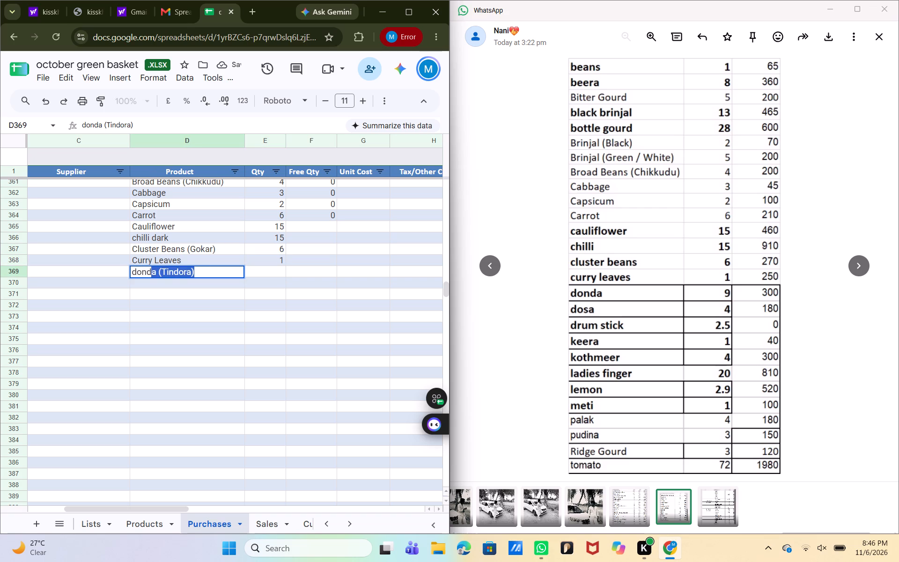
{"action": "key", "text": "Right"}
{"action": "key", "text": "9"}
{"action": "key", "text": "Down"}
{"action": "key", "text": "Left"}
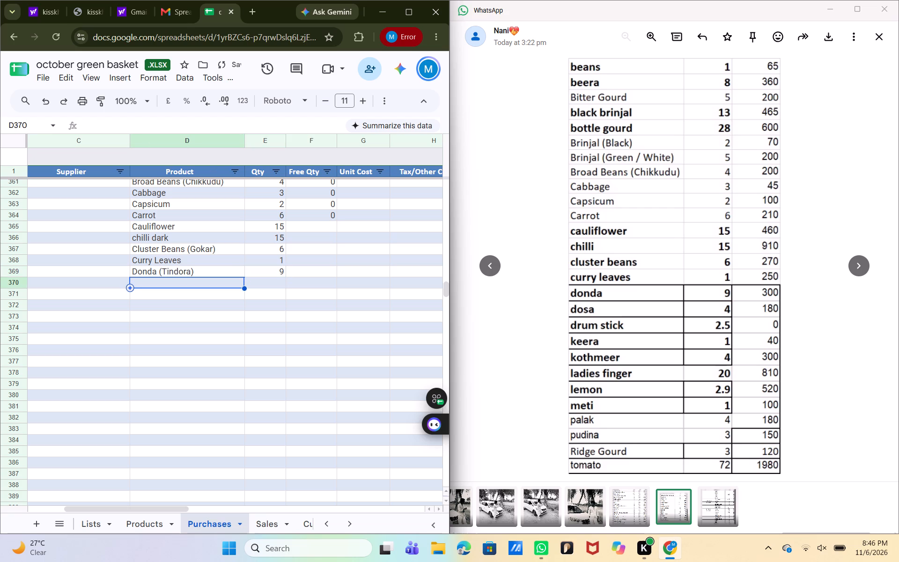
Add Dosakai (Yellow Cucumber) in row 370 of the Purchases sheet with quantity 4.
{"action": "type", "text": "dos"}
{"action": "key", "text": "Right"}
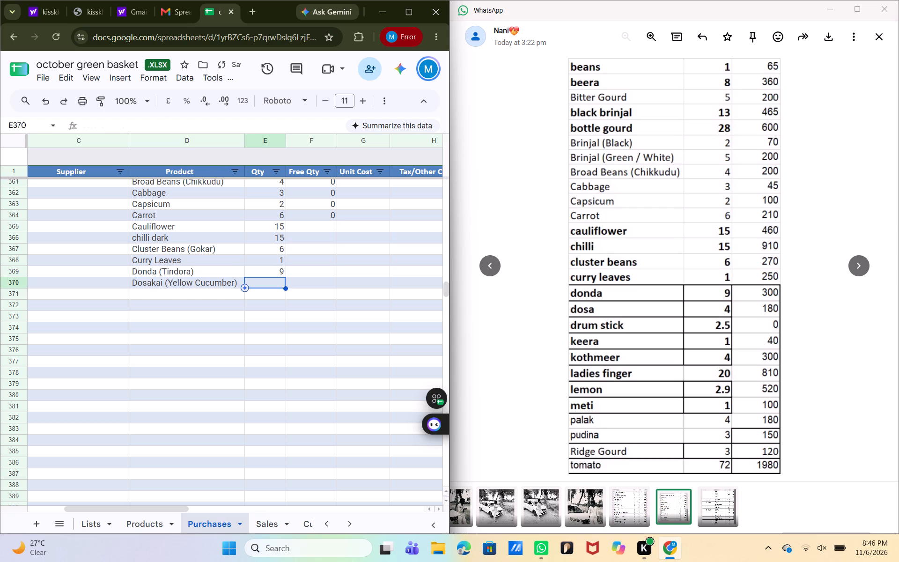
{"action": "key", "text": "4"}
{"action": "key", "text": "Down"}
{"action": "key", "text": "Left"}
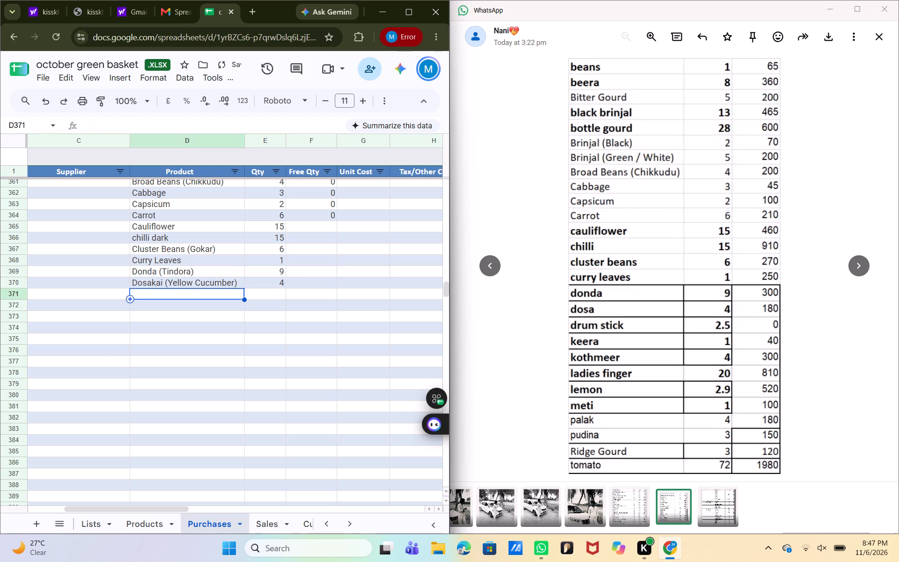
Add Drumstick in row 371 of the Purchases sheet with quantity 2.5.
{"action": "type", "text": "dru"}
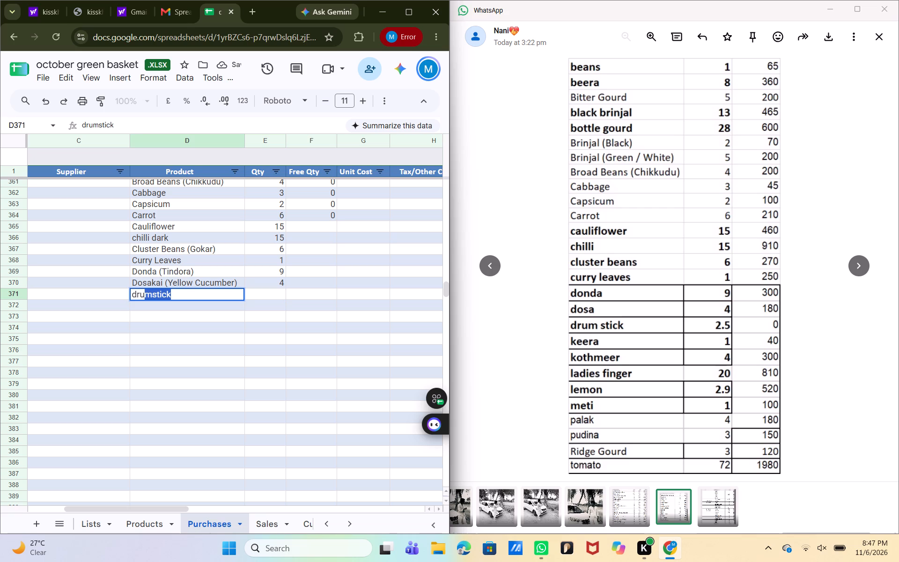
{"action": "key", "text": "Right"}
{"action": "type", "text": "2.5"}
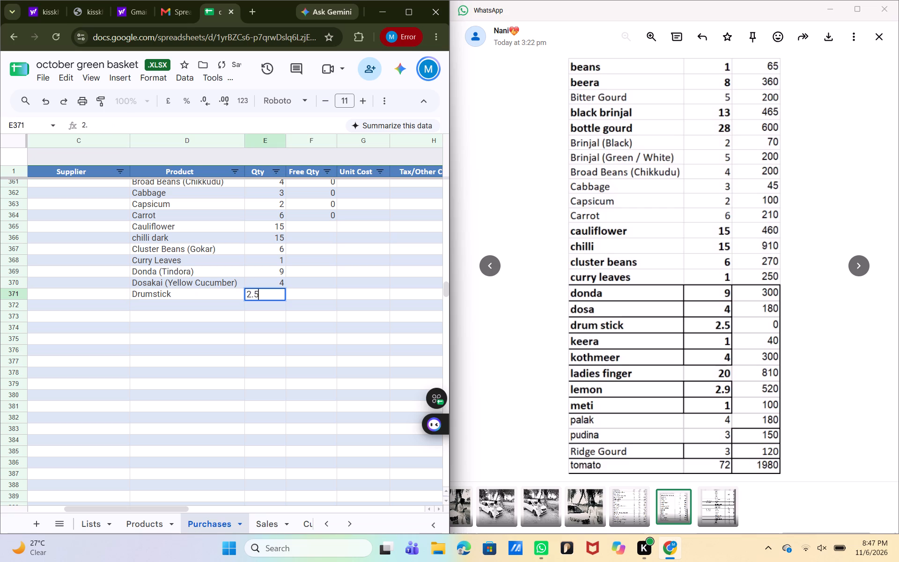
{"action": "key", "text": "Down"}
{"action": "key", "text": "Left"}
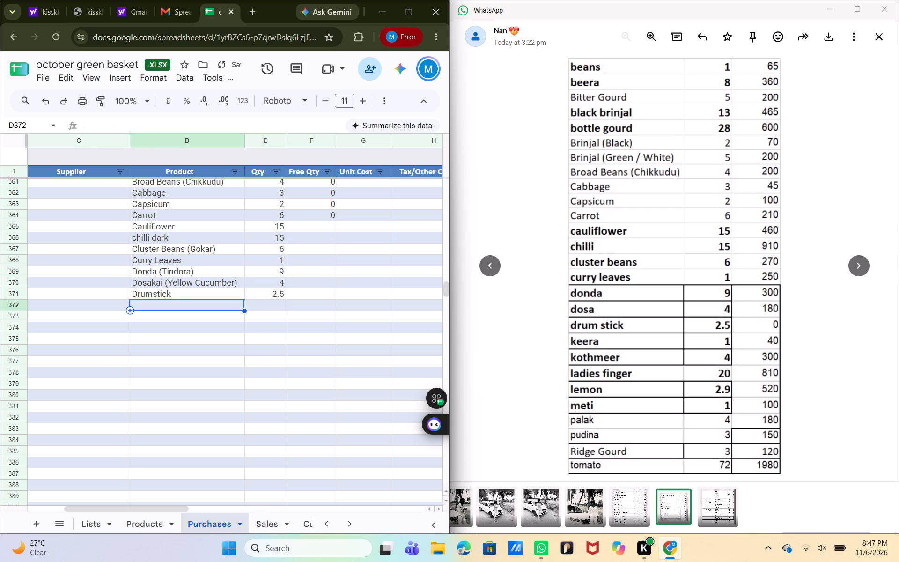
Add Keera (Cucumber) in row 372 of the Purchases sheet with quantity 1.
{"action": "type", "text": "kee"}
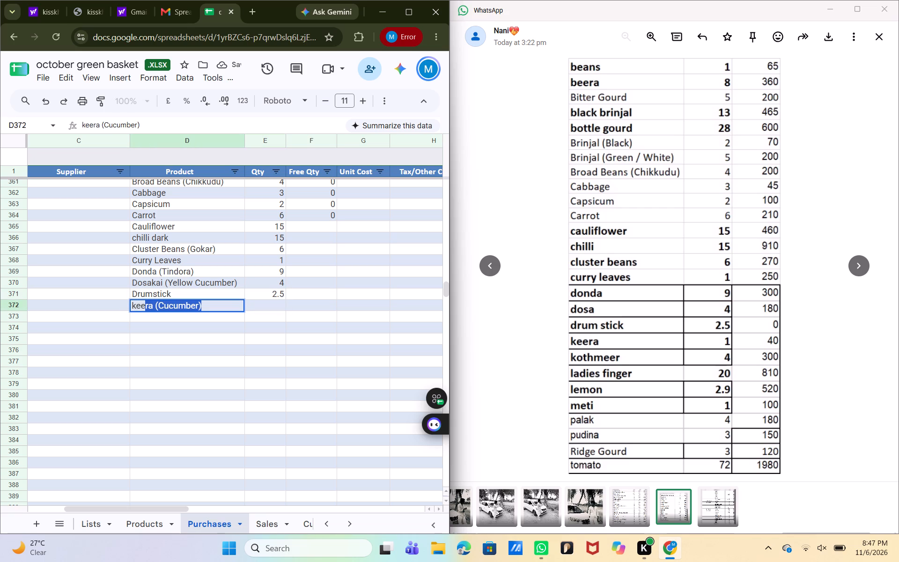
{"action": "key", "text": "Right"}
{"action": "key", "text": "1"}
{"action": "key", "text": "Down"}
{"action": "key", "text": "Left"}
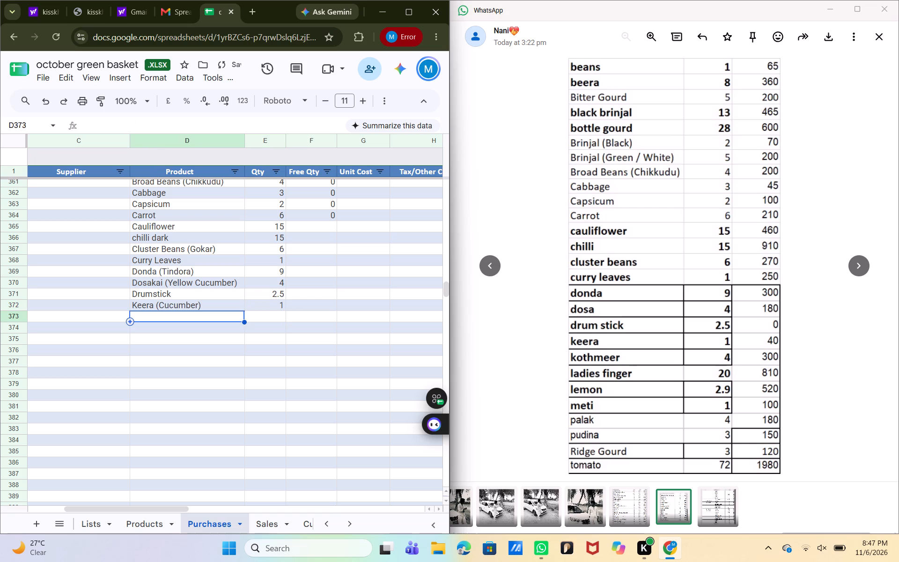
Add Kothimeer (Coriander) in row 373 of the Purchases sheet with quantity 4.
{"action": "type", "text": "ko"}
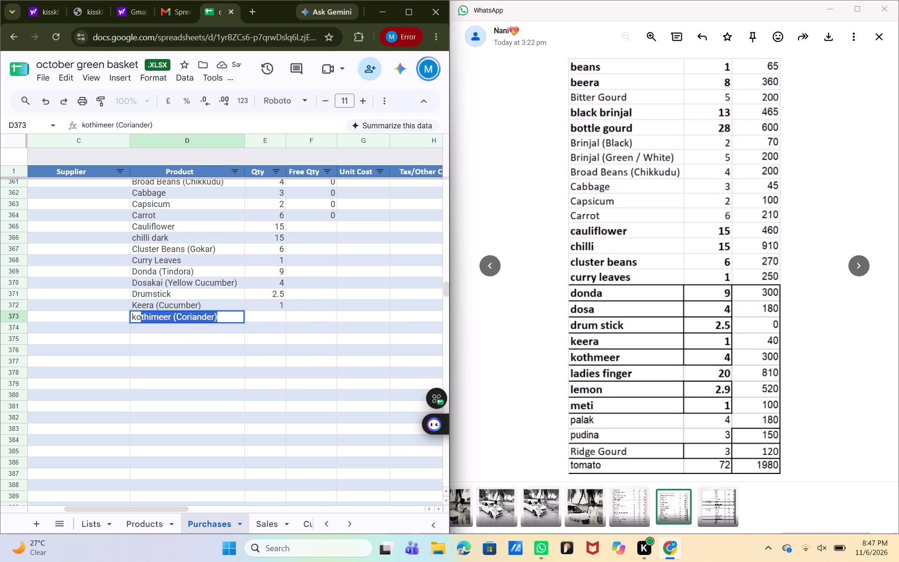
{"action": "key", "text": "Right"}
{"action": "key", "text": "4"}
{"action": "key", "text": "Down"}
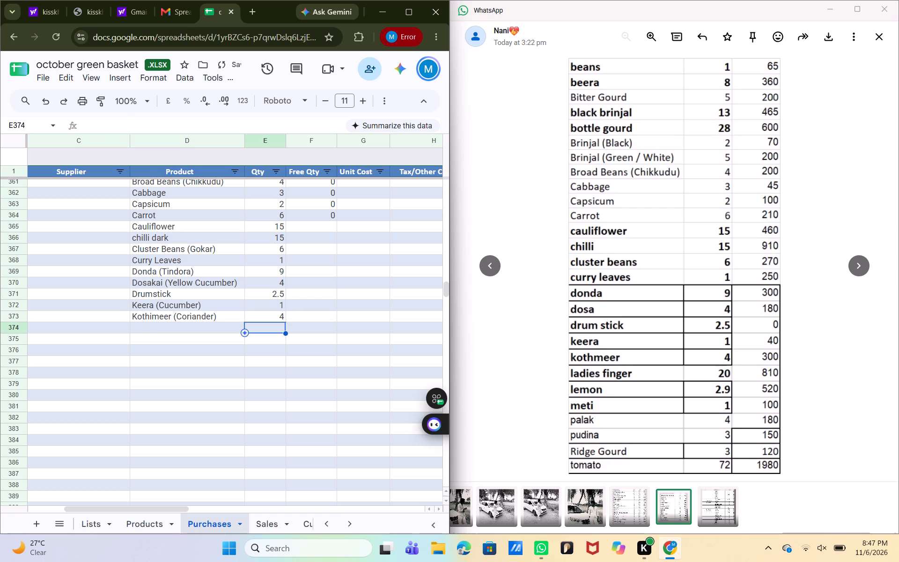
Add Ladies Finger (Okra) in row 374 of the Purchases sheet with quantity 20.
{"action": "key", "text": "Left"}
{"action": "type", "text": "la"}
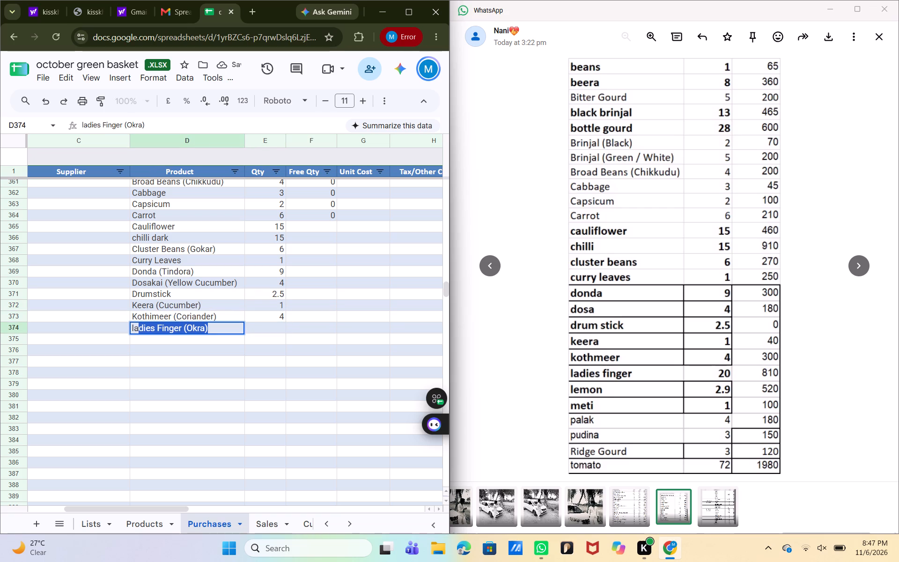
{"action": "key", "text": "Right"}
{"action": "type", "text": "20"}
{"action": "key", "text": "Down"}
Add lemon in row 375 of the Purchases sheet with quantity 2.9.
{"action": "key", "text": "Left"}
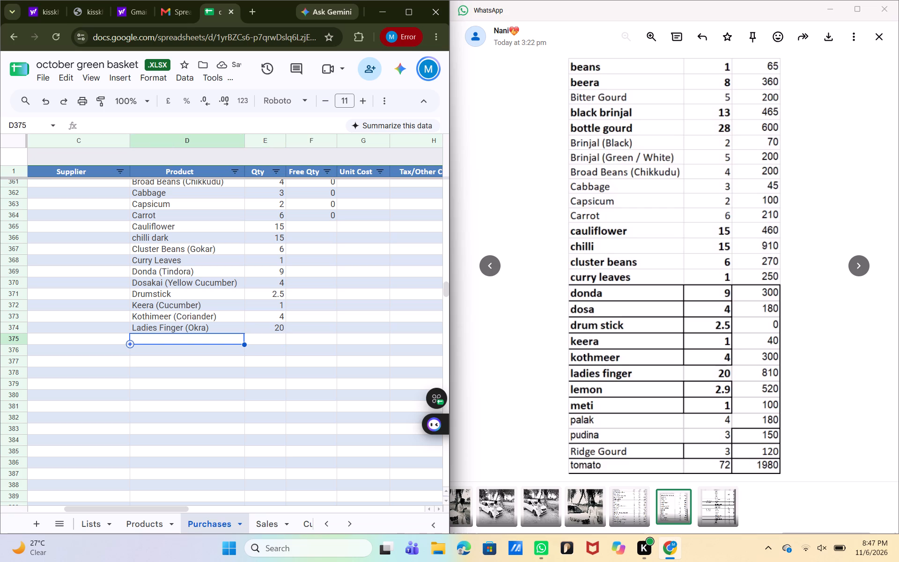
{"action": "type", "text": "le"}
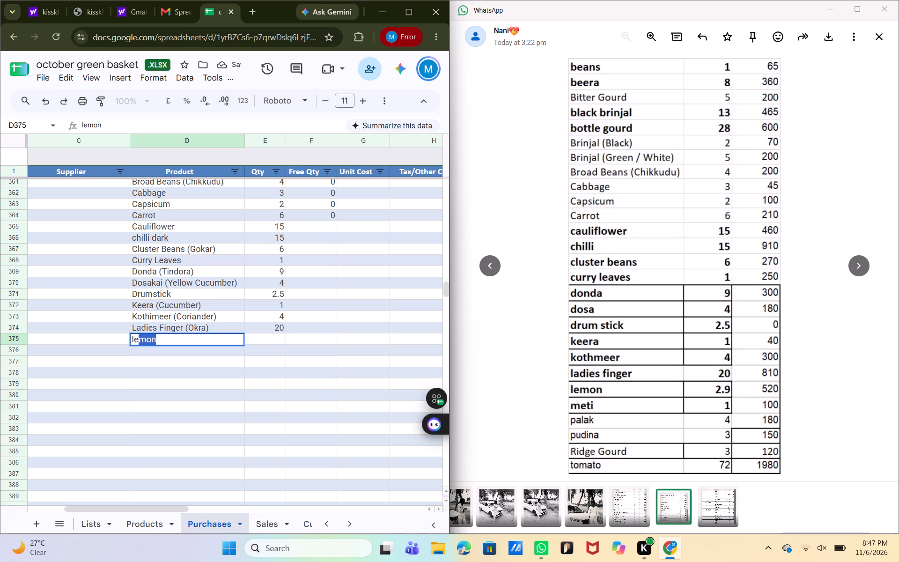
{"action": "key", "text": "Right"}
{"action": "type", "text": "2.9"}
{"action": "key", "text": "Down"}
Add Methi (Fenugreek) in row 376 of the Purchases sheet with quantity 1, copying the product name from the Products sheet.
{"action": "key", "text": "Left"}
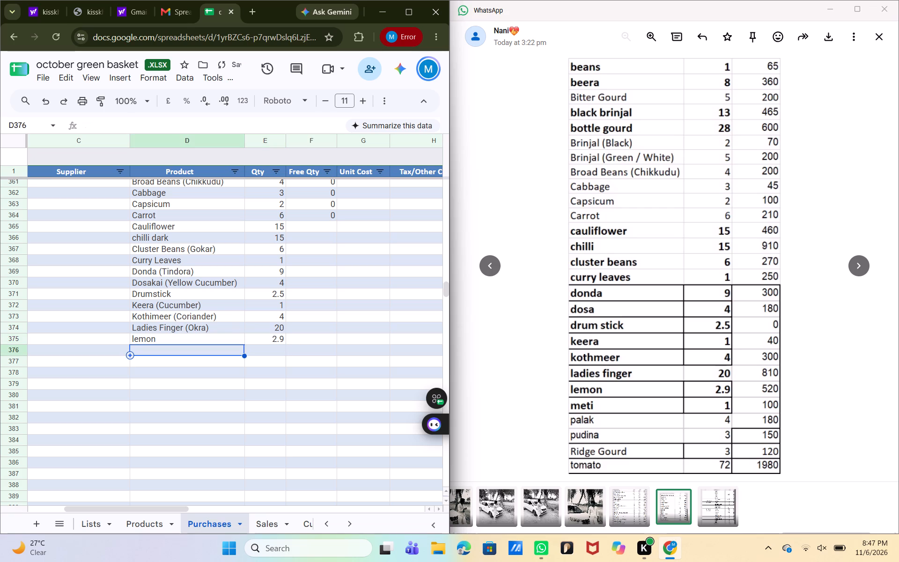
{"action": "type", "text": "me"}
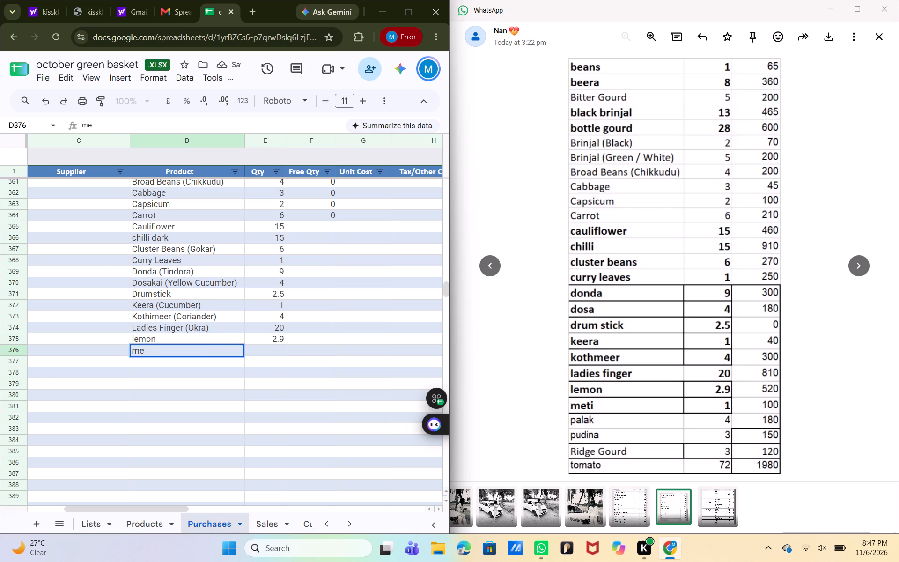
{"action": "type", "text": "th"}
{"action": "left_click", "coordinate": [146, 510]}
{"action": "left_click", "coordinate": [148, 520]}
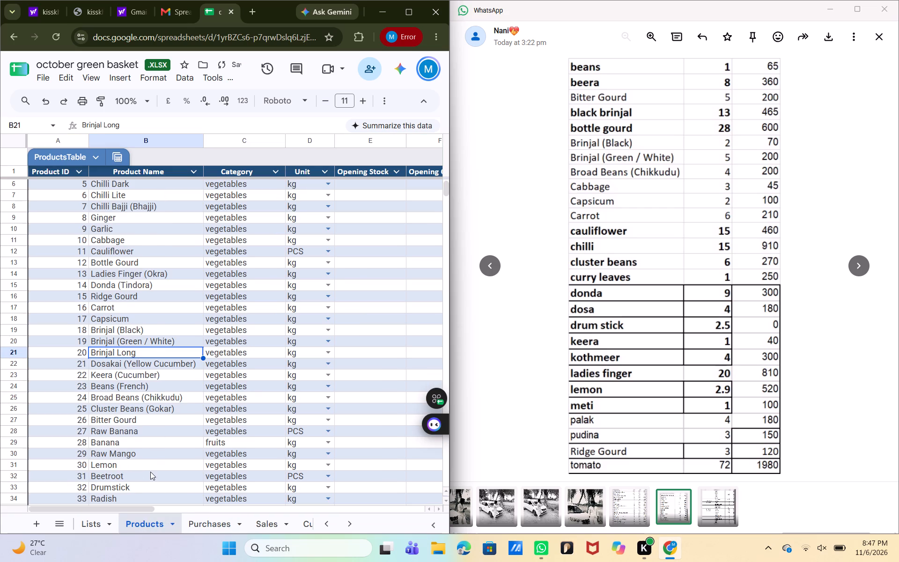
{"action": "scroll", "coordinate": [150, 473], "scroll_direction": "down", "scroll_amount": 4}
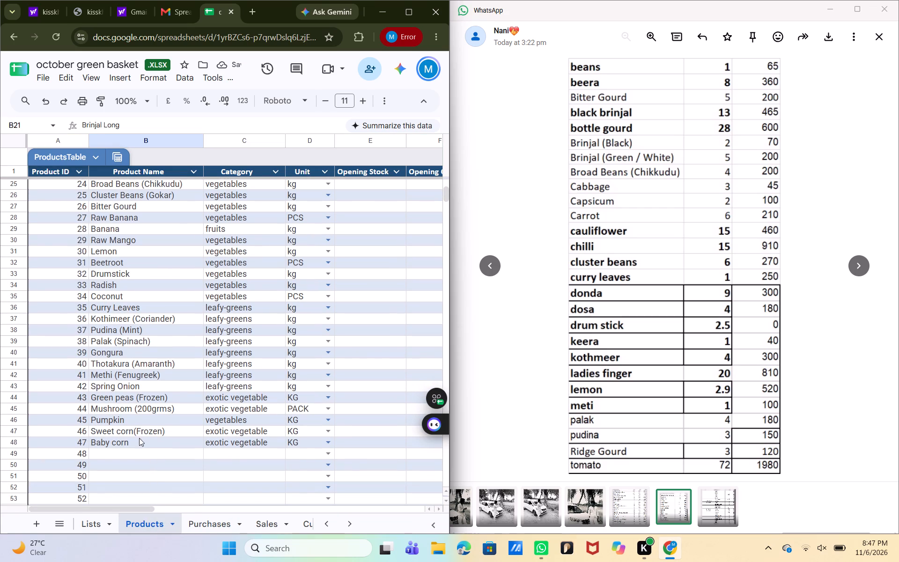
{"action": "triple_click", "coordinate": [125, 377]}
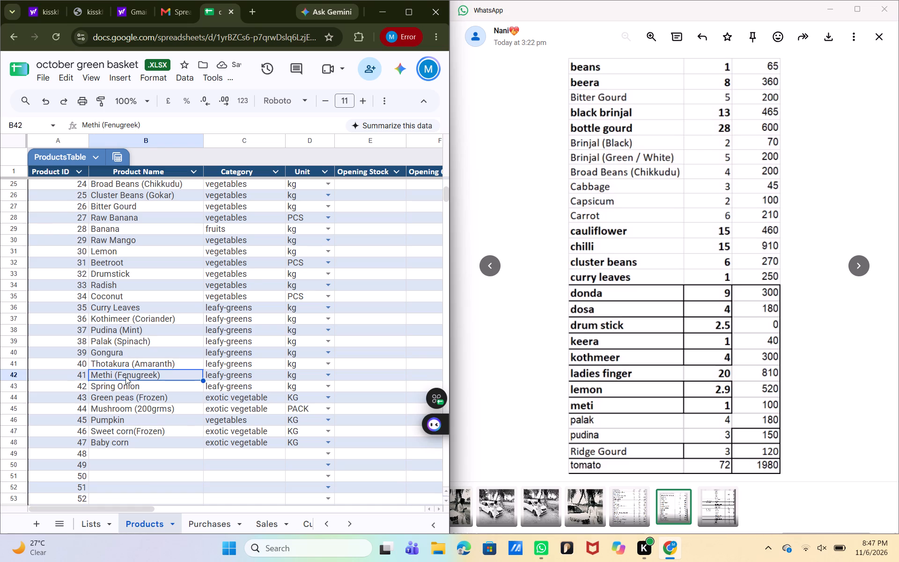
{"action": "key", "text": "ctrl+c"}
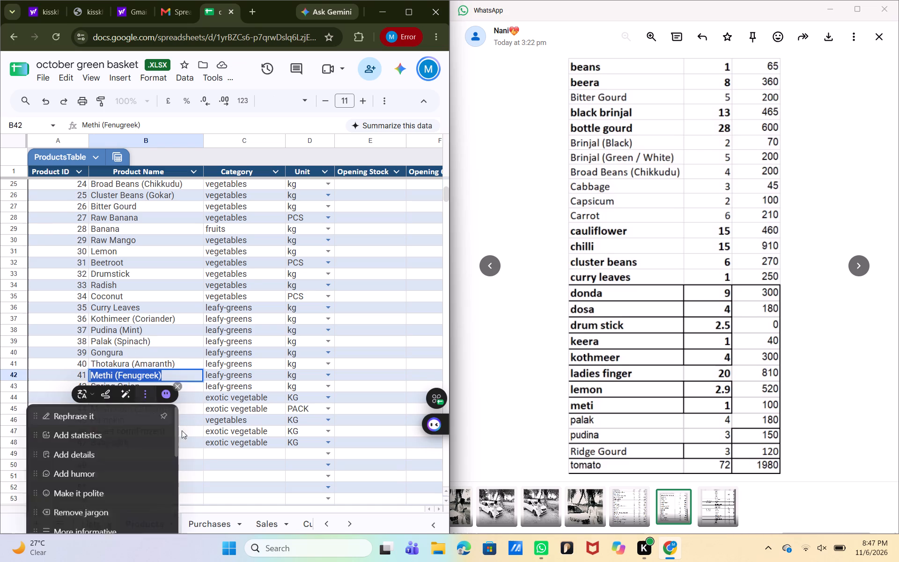
{"action": "left_click", "coordinate": [210, 522]}
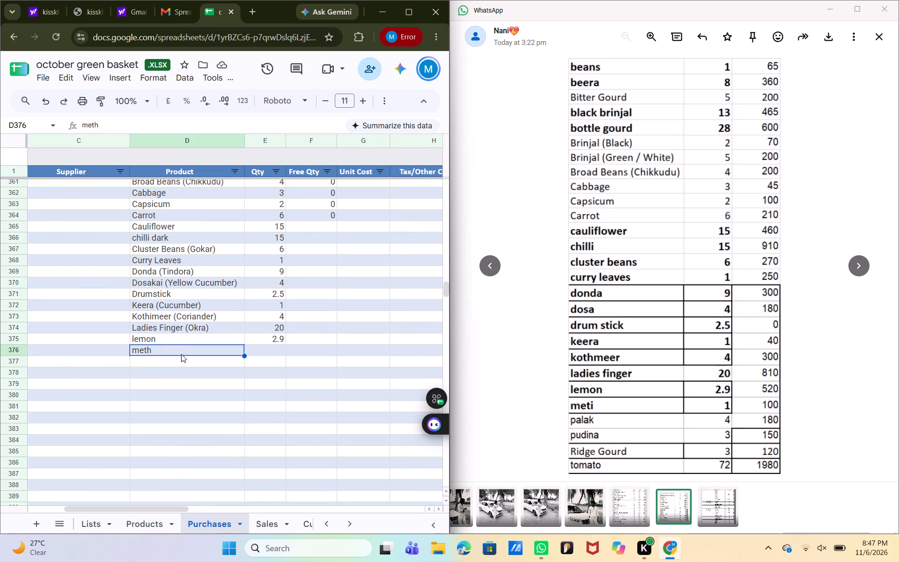
{"action": "key", "text": "ctrl+v"}
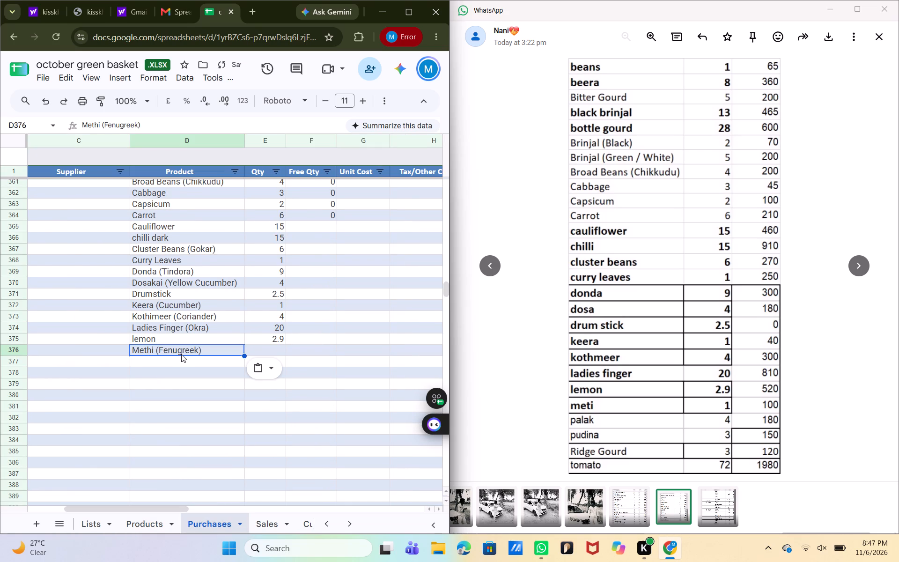
{"action": "key", "text": "Right"}
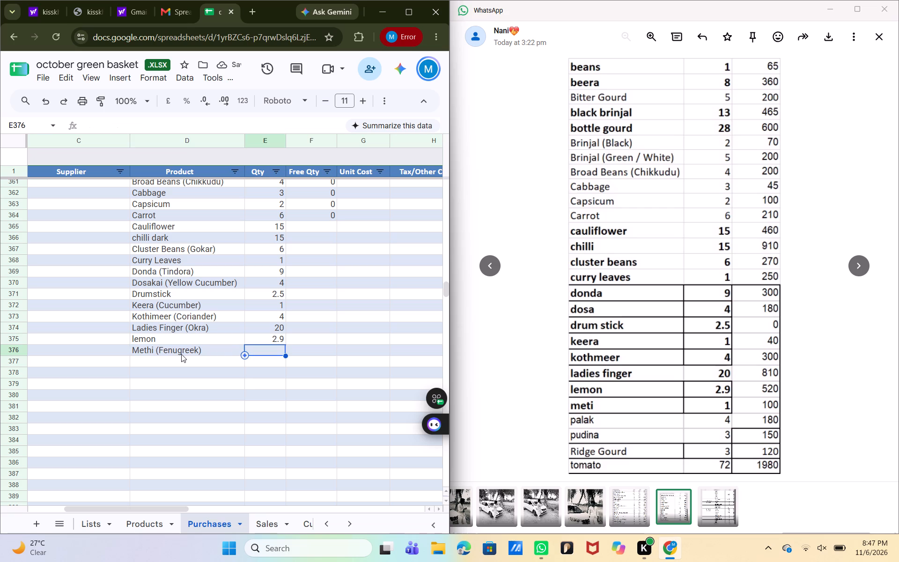
{"action": "key", "text": "1"}
{"action": "key", "text": "Down"}
Add palak (Spinach) in row 377 of the Purchases sheet with quantity 4.
{"action": "key", "text": "Left"}
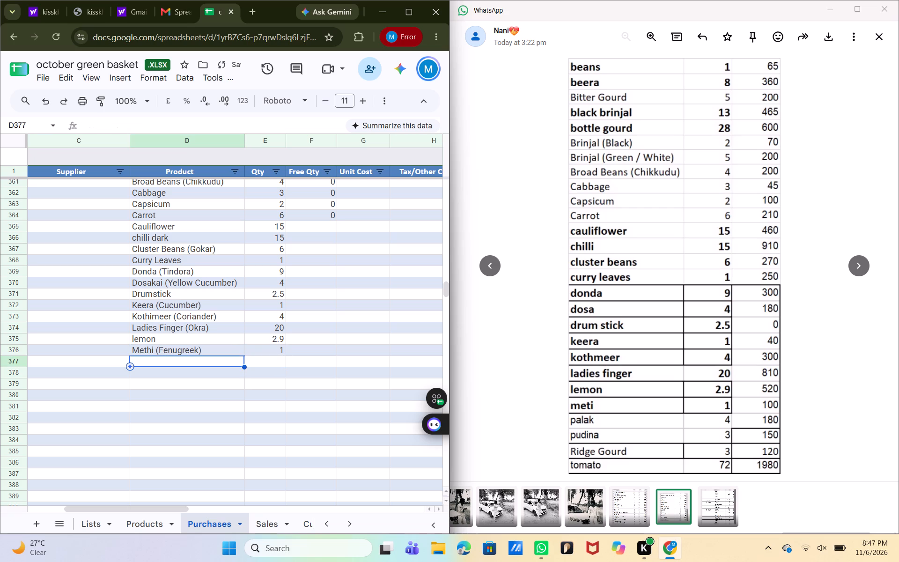
{"action": "type", "text": "pa"}
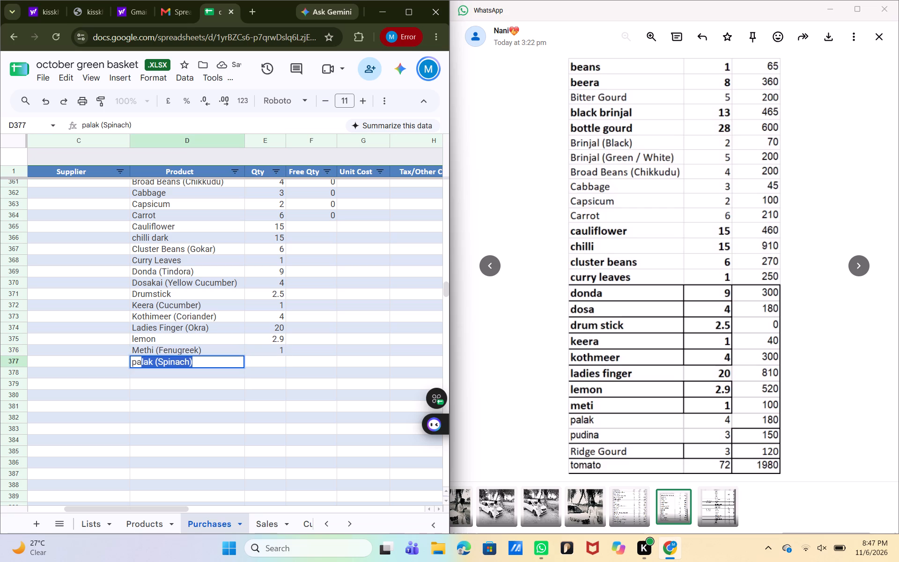
{"action": "key", "text": "Right"}
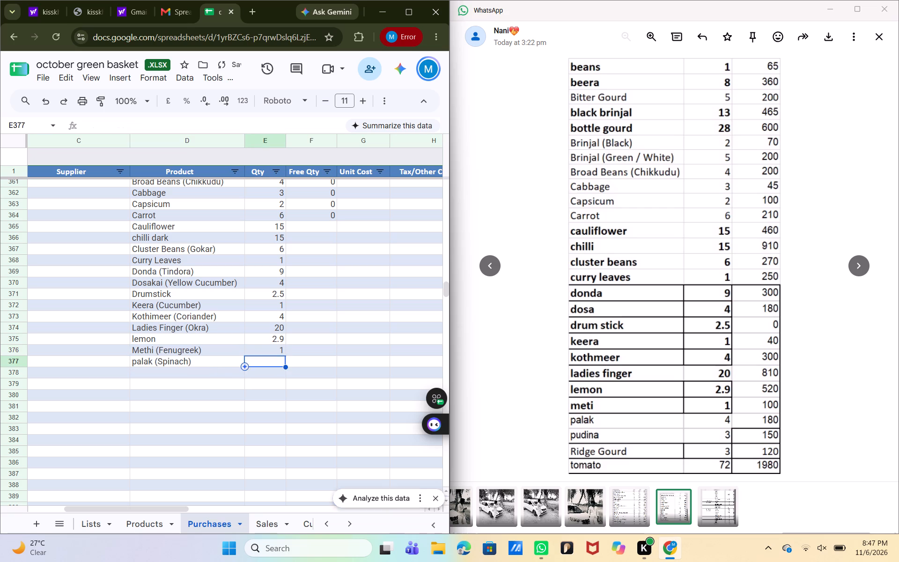
{"action": "key", "text": "4"}
{"action": "key", "text": "Down"}
Add Pudina (Mint) in row 378 of the Purchases sheet with quantity 3.
{"action": "key", "text": "Left"}
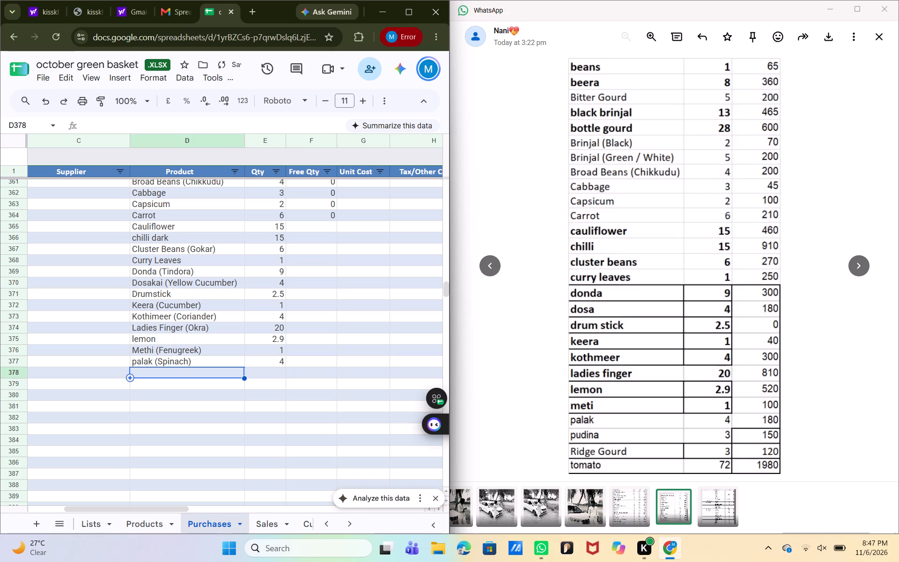
{"action": "type", "text": "pu"}
{"action": "key", "text": "Right"}
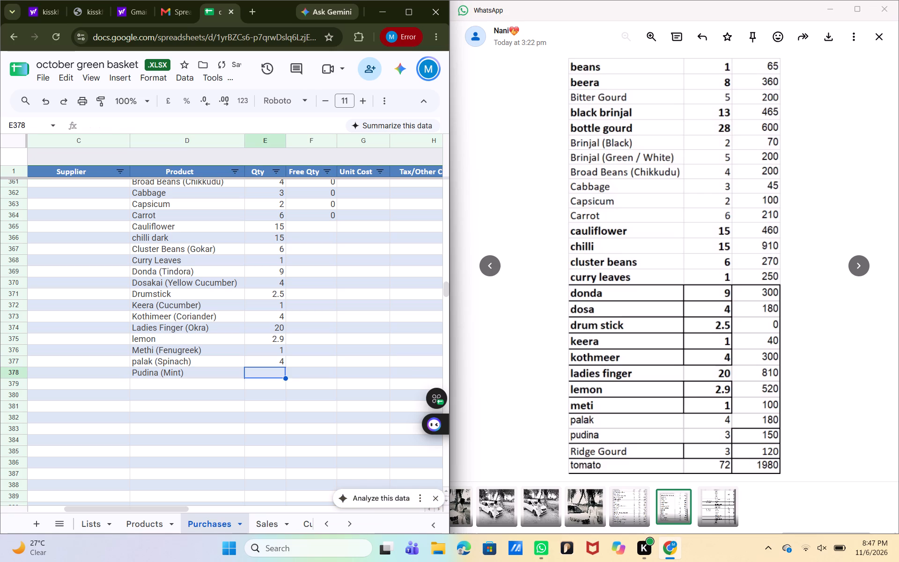
{"action": "key", "text": "3"}
{"action": "key", "text": "Down"}
Add Ridge Gourd in row 379 of the Purchases sheet with quantity 3.
{"action": "key", "text": "Left"}
{"action": "type", "text": "ri"}
{"action": "key", "text": "Right"}
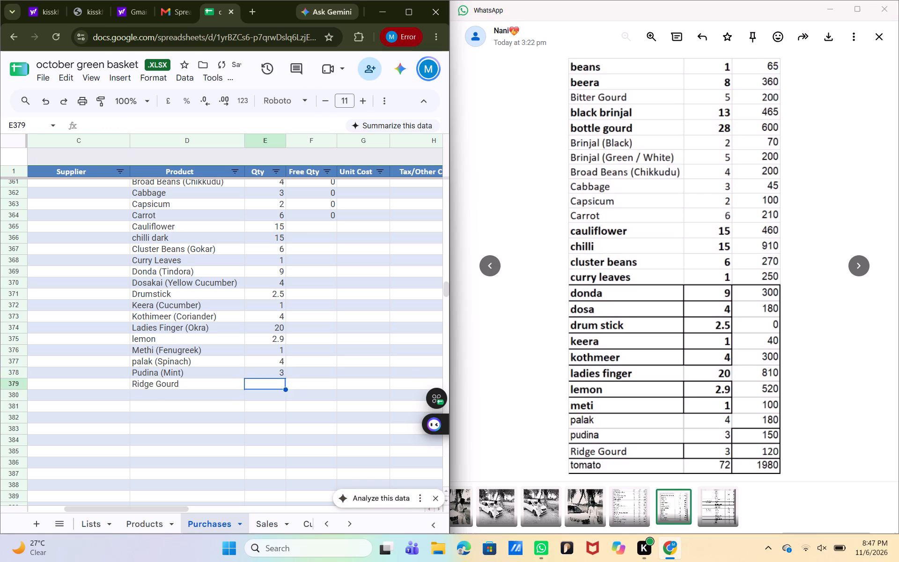
{"action": "key", "text": "3"}
{"action": "key", "text": "Down"}
Add Tomato in row 380 of the Purchases sheet with quantity 72.
{"action": "type", "text": "to"}
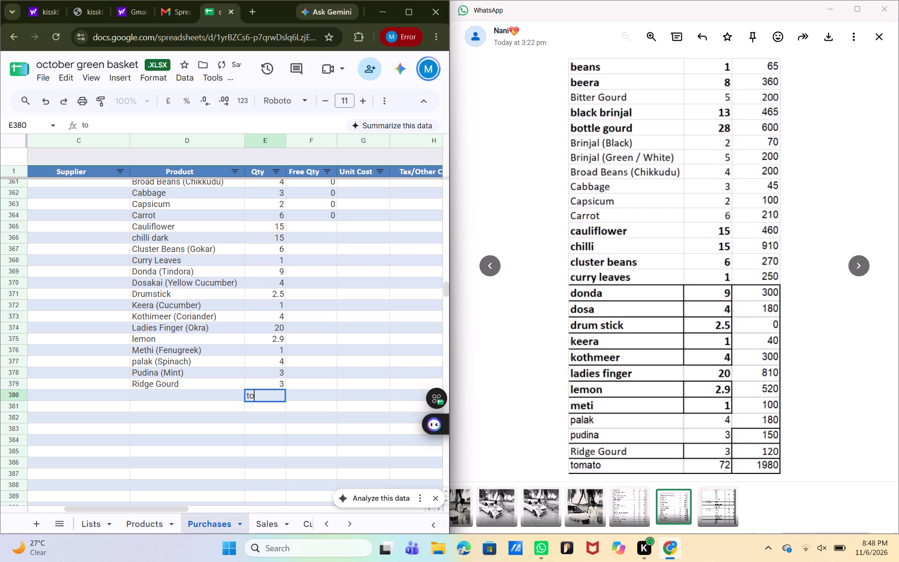
{"action": "key", "text": "BackSpace"}
{"action": "key", "text": "BackSpace"}
{"action": "key", "text": "Left"}
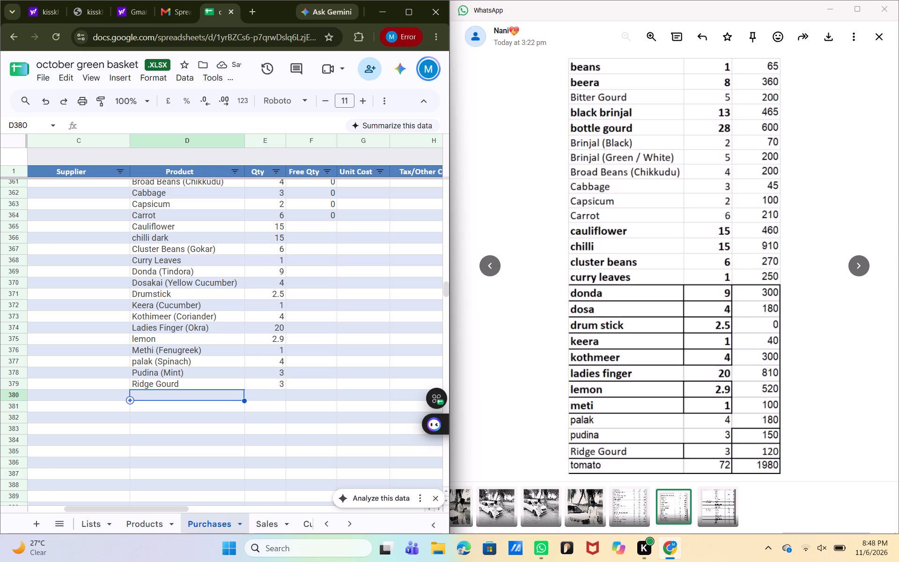
{"action": "type", "text": "to"}
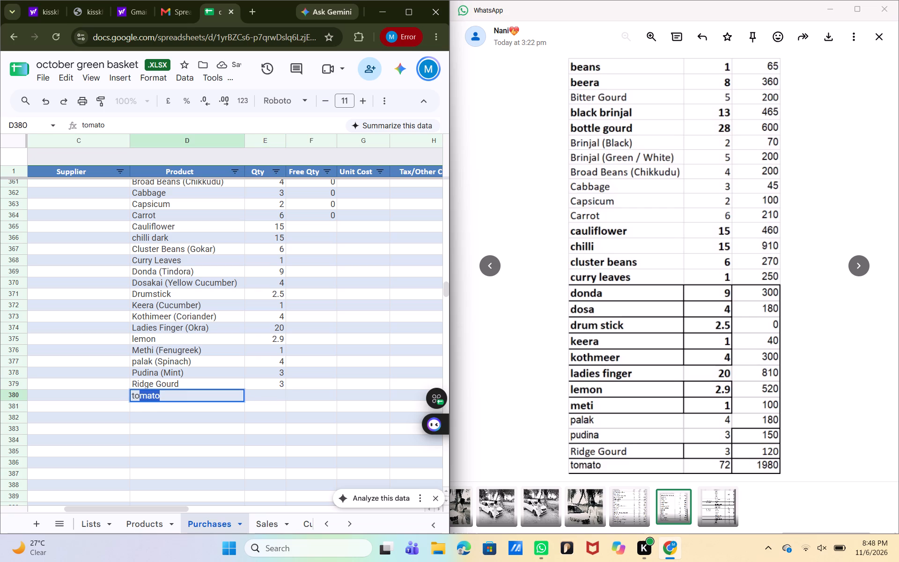
{"action": "key", "text": "Right"}
{"action": "type", "text": "72"}
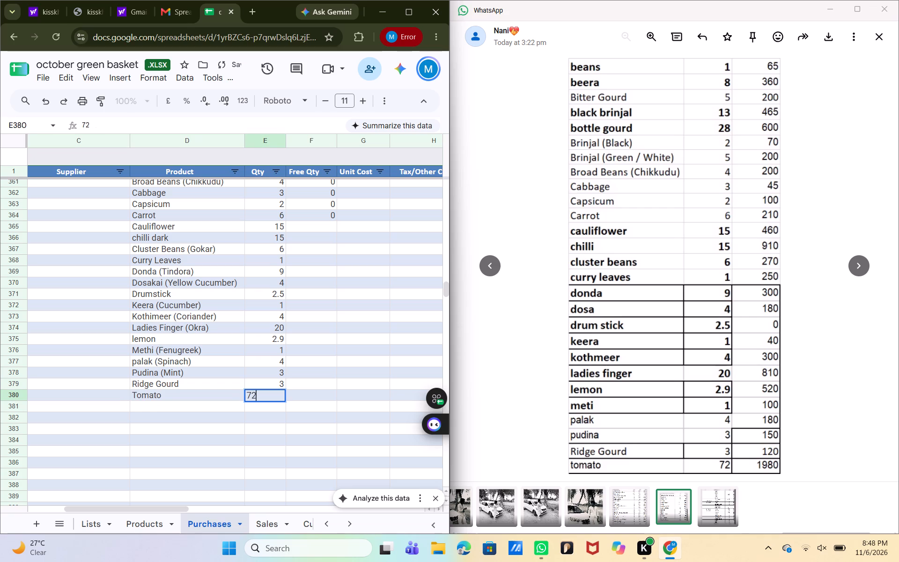
Fill the Free Qty column with 0 from the Carrot row 364 down to row 419.
{"action": "scroll", "coordinate": [181, 354], "scroll_direction": "left", "scroll_amount": 1}
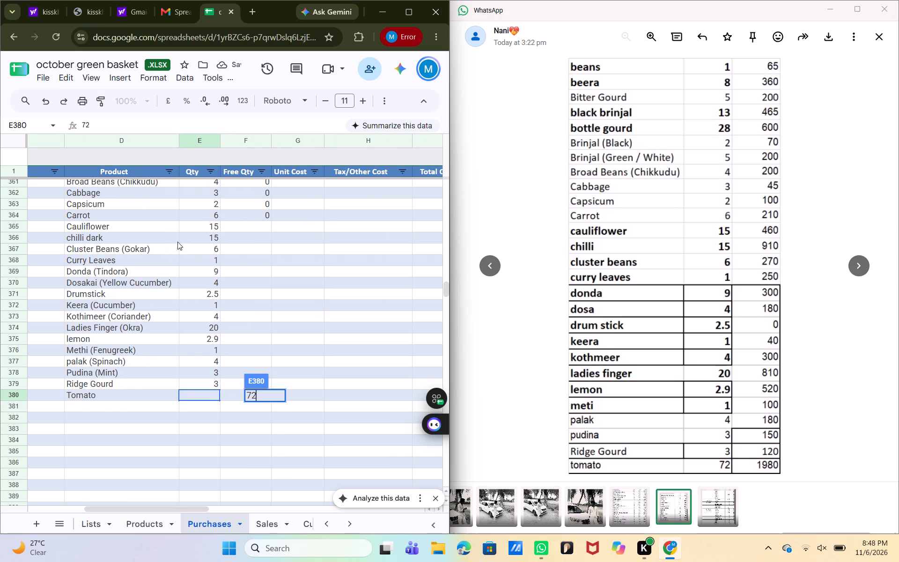
{"action": "left_click", "coordinate": [246, 258]}
{"action": "left_click_drag", "start_coordinate": [259, 215], "coordinate": [241, 544]}
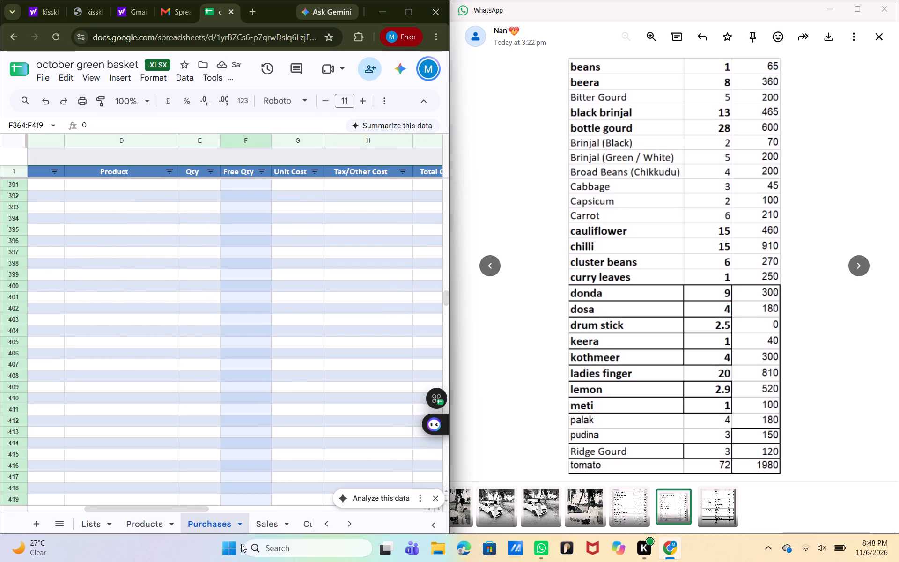
{"action": "key", "text": "ctrl+Return"}
Set the missing Free Qty of palak (Spinach) in row 352 to 0.
{"action": "scroll", "coordinate": [335, 299], "scroll_direction": "up", "scroll_amount": 5}
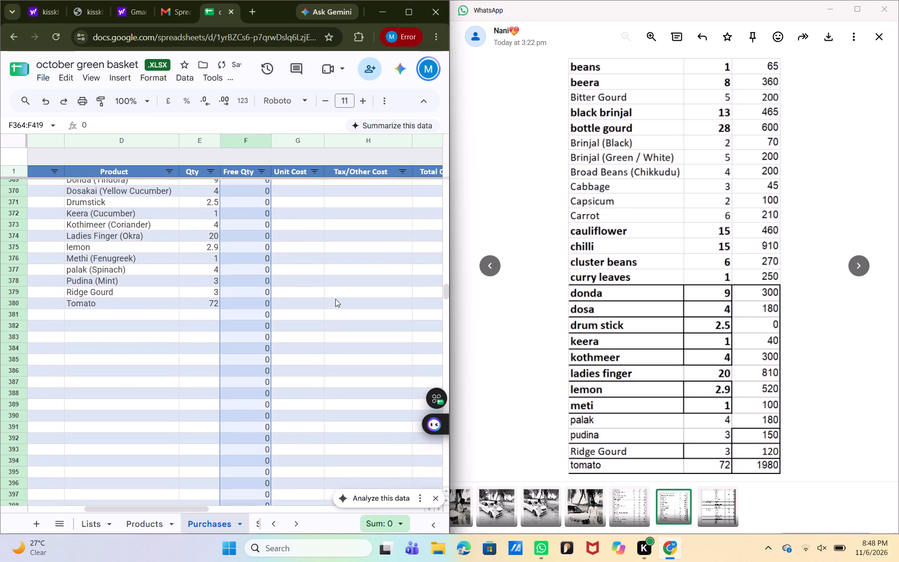
{"action": "scroll", "coordinate": [335, 299], "scroll_direction": "up", "scroll_amount": 2}
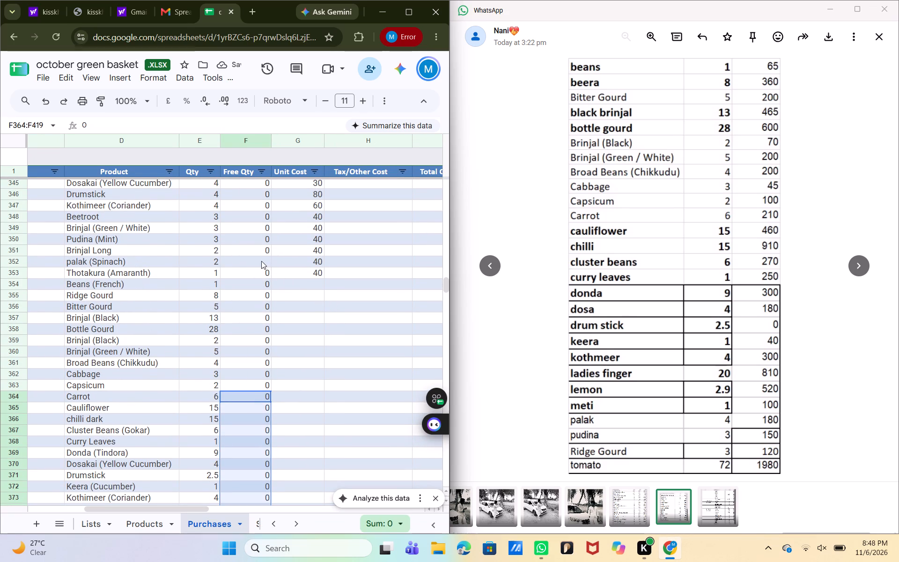
{"action": "left_click", "coordinate": [261, 261]}
{"action": "key", "text": "0"}
{"action": "key", "text": "Down"}
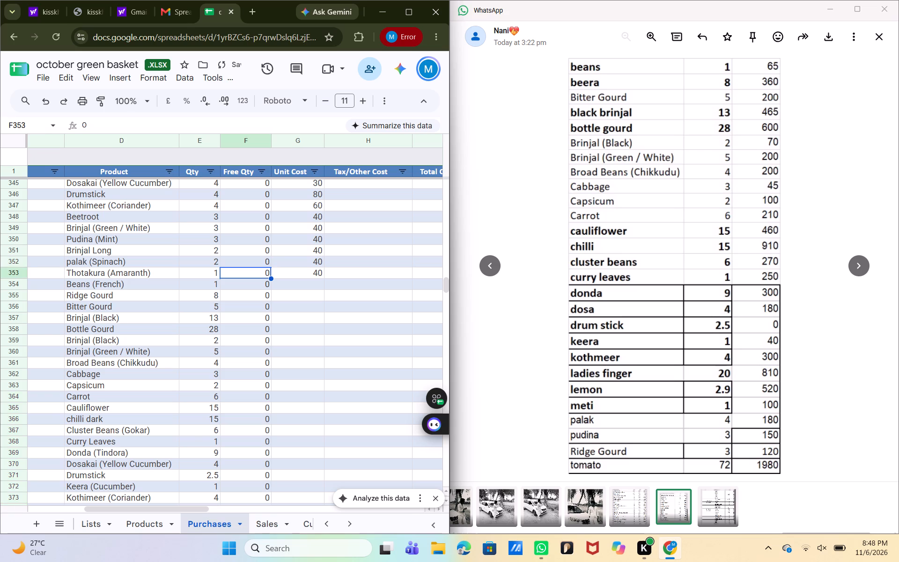
Enter unit costs of 65, 45 and 40 for Beans (French), Ridge Gourd and Bitter Gourd in rows 354 to 356.
{"action": "key", "text": "Right"}
{"action": "key", "text": "Down"}
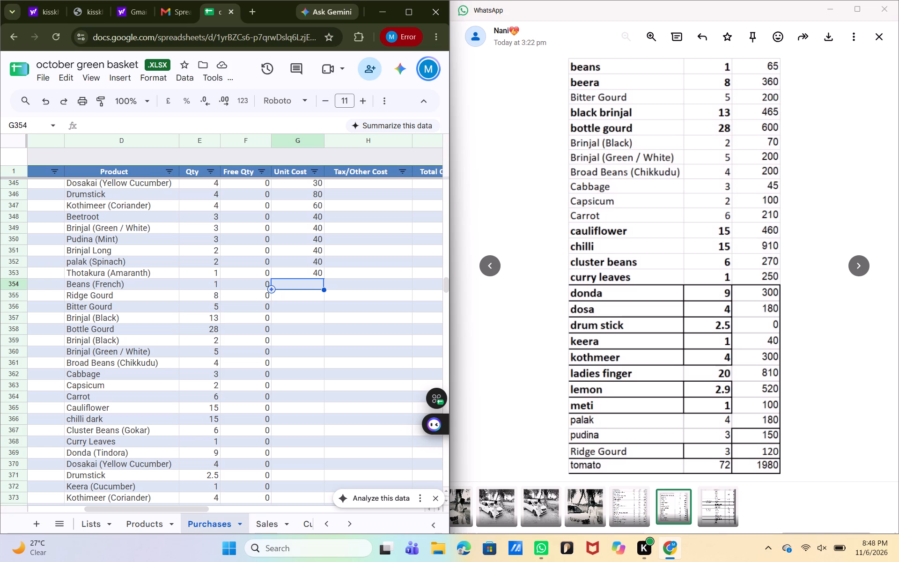
{"action": "key", "text": "period"}
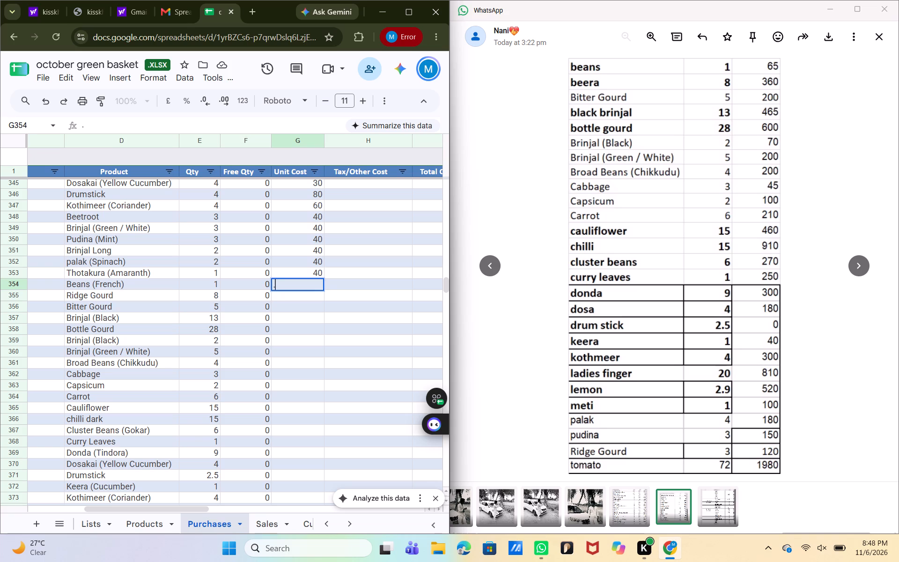
{"action": "left_click", "coordinate": [306, 285]}
{"action": "key", "text": "BackSpace"}
{"action": "key", "text": "BackSpace"}
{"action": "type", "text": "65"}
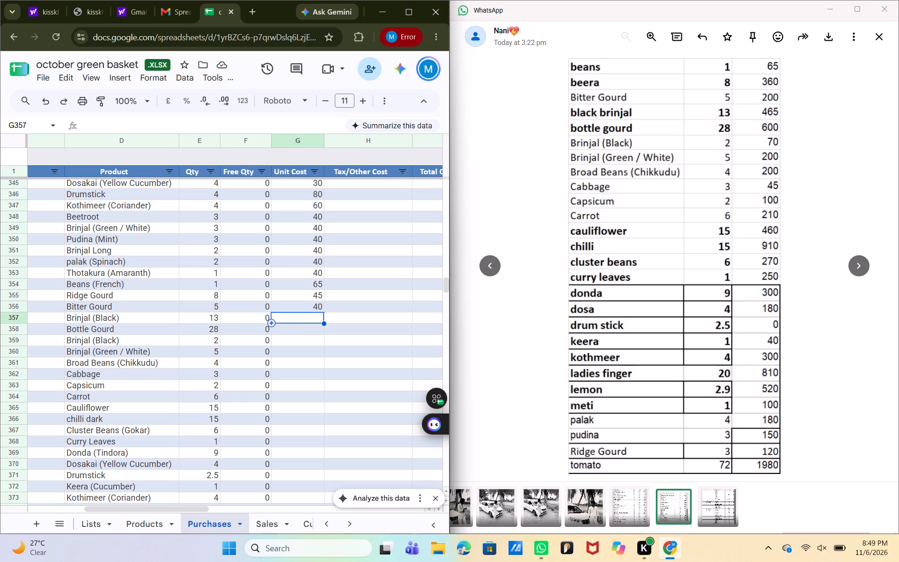
Set the unit cost of Brinjal (Black) in row 357 to 35.76.
{"action": "type", "text": "35"}
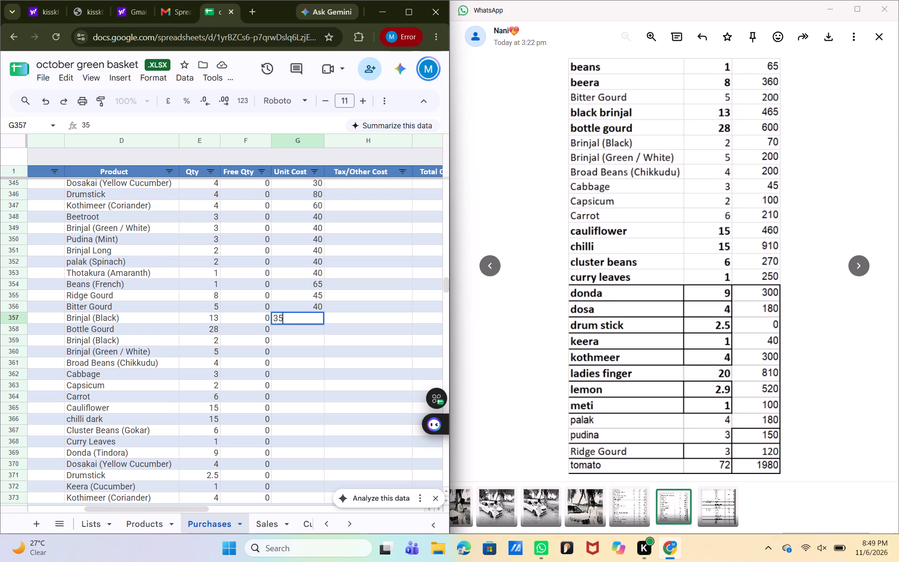
{"action": "type", "text": ".76"}
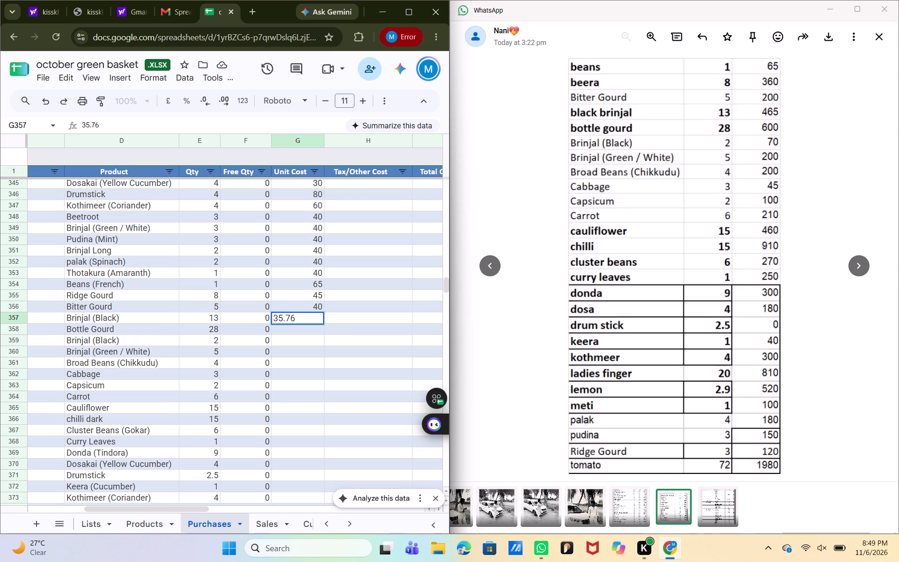
{"action": "scroll", "coordinate": [297, 301], "scroll_direction": "left", "scroll_amount": 2}
{"action": "left_click", "coordinate": [297, 301]}
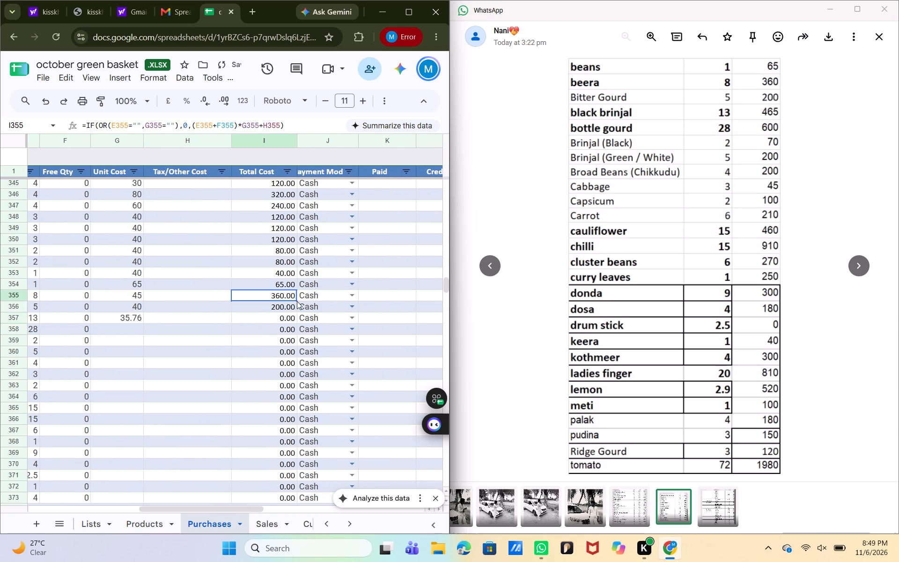
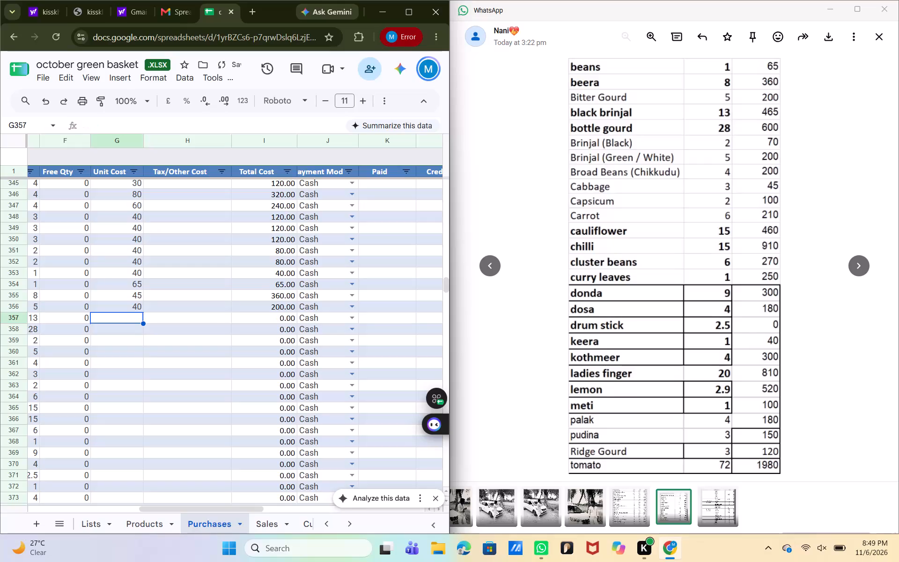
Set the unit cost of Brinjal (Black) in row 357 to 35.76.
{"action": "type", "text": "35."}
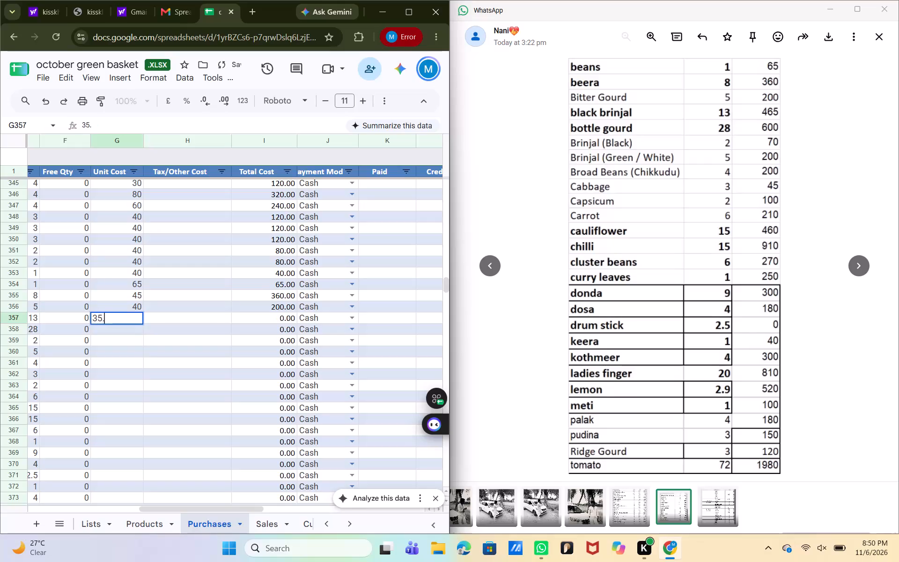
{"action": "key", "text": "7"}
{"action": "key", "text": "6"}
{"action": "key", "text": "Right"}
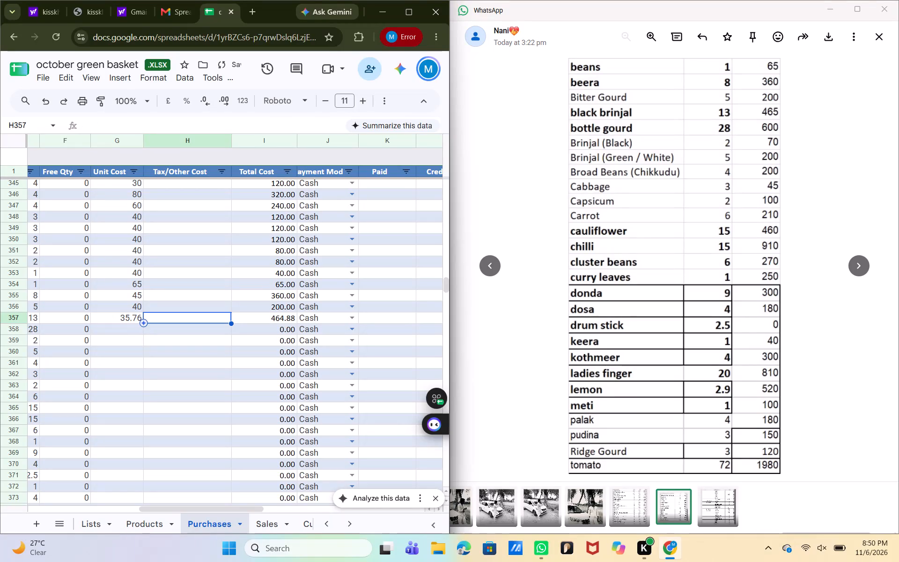
Set the unit cost of Brinjal (Black) in row 357 to 35.77.
{"action": "key", "text": "Up"}
{"action": "key", "text": "Down"}
{"action": "key", "text": "Left"}
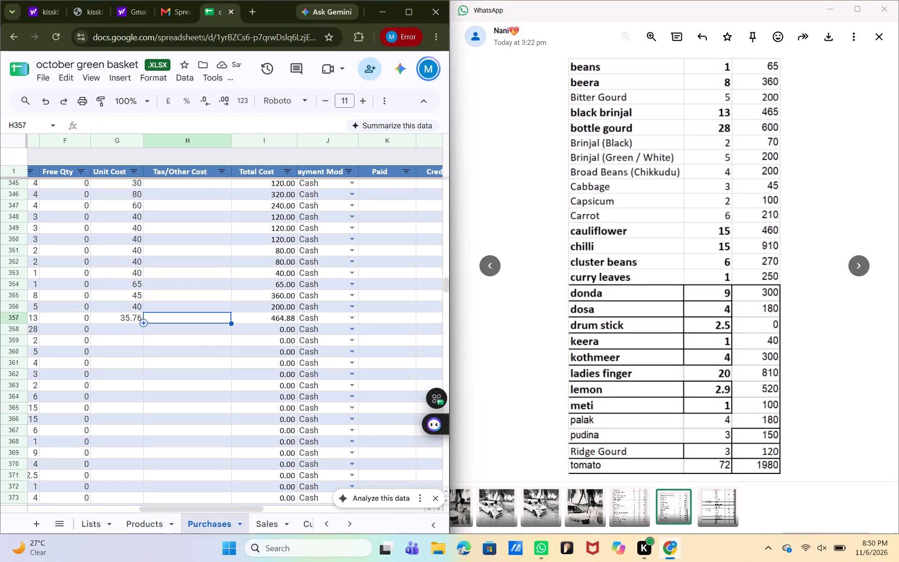
{"action": "key", "text": "BackSpace"}
{"action": "type", "text": "35."}
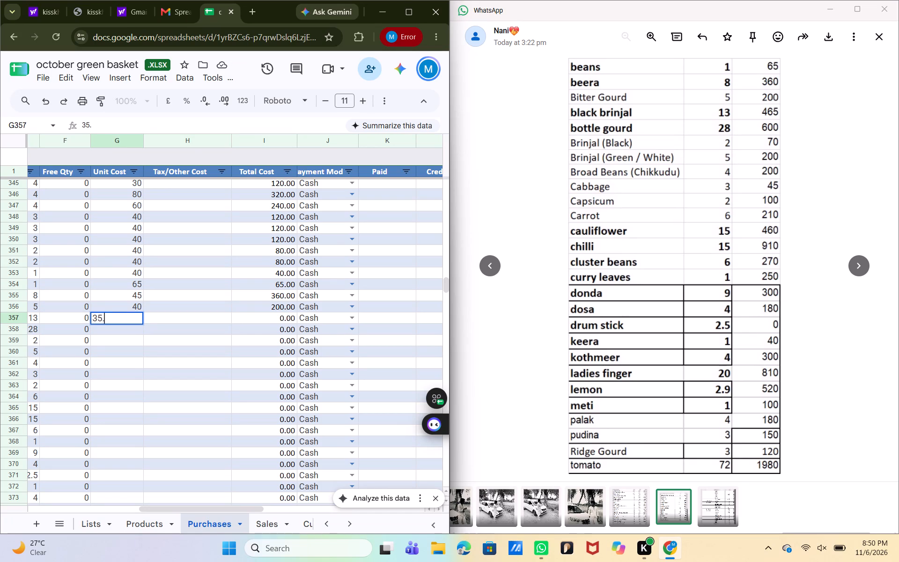
{"action": "type", "text": "77"}
{"action": "key", "text": "Right"}
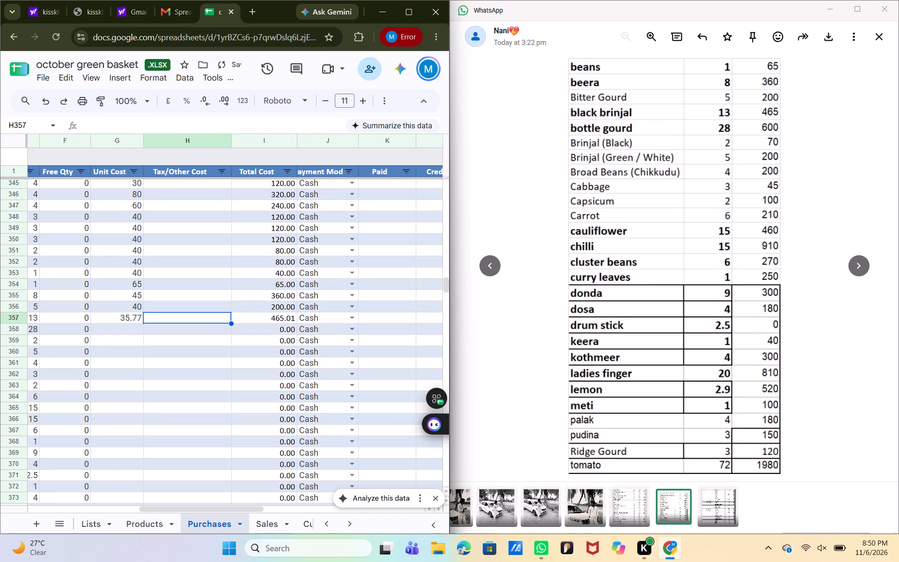
{"action": "key", "text": "Down"}
{"action": "key", "text": "Left"}
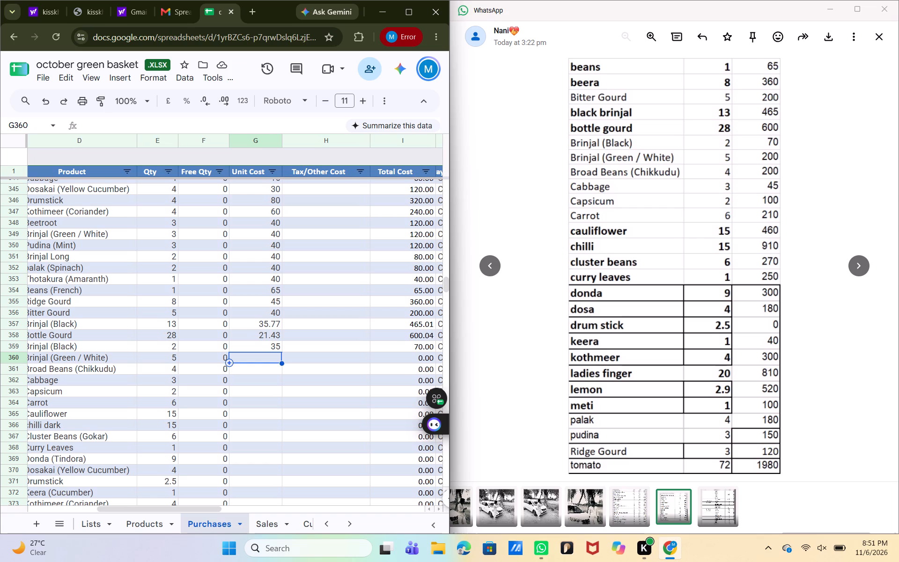
Enter unit costs of 40, 50, 15, 50, 35 and 30.7 for Brinjal (Green / White) through Cauliflower in rows 360 to 365.
{"action": "type", "text": "40"}
{"action": "key", "text": "Down"}
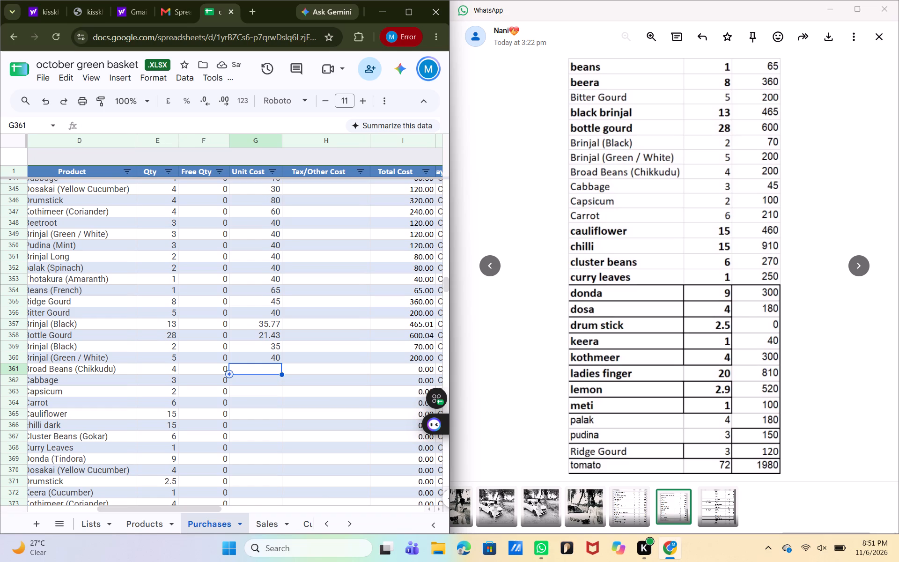
{"action": "type", "text": "50"}
{"action": "key", "text": "Down"}
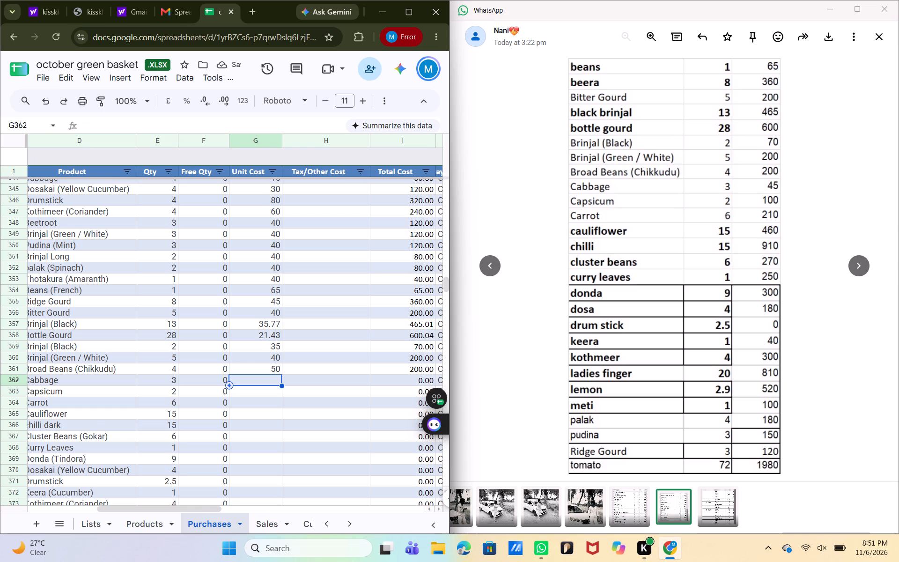
{"action": "type", "text": "15"}
{"action": "key", "text": "Down"}
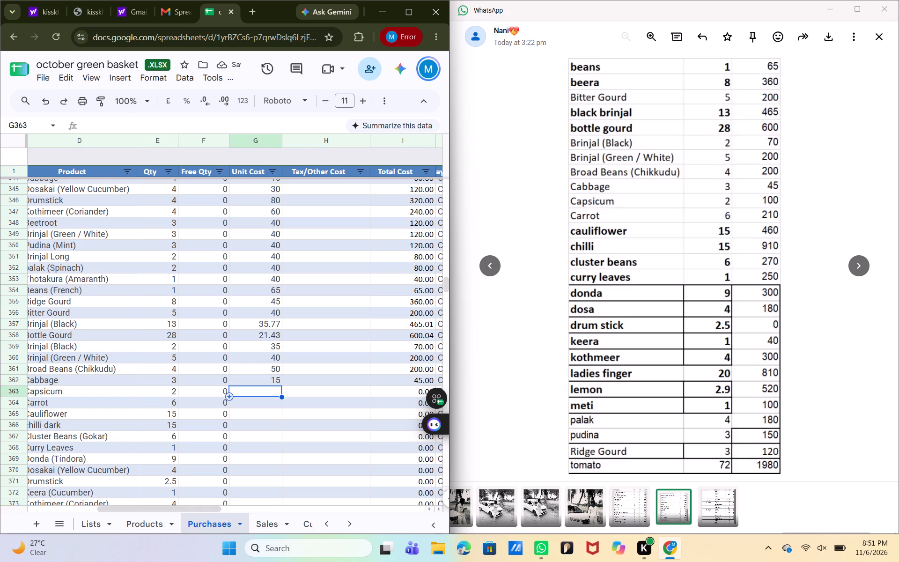
{"action": "type", "text": "50"}
{"action": "key", "text": "Down"}
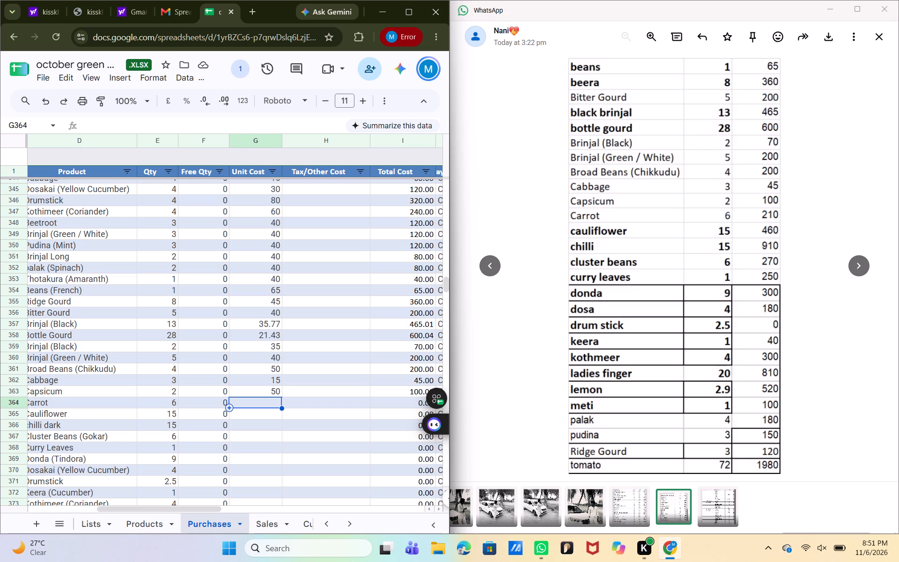
{"action": "type", "text": "35"}
{"action": "key", "text": "Down"}
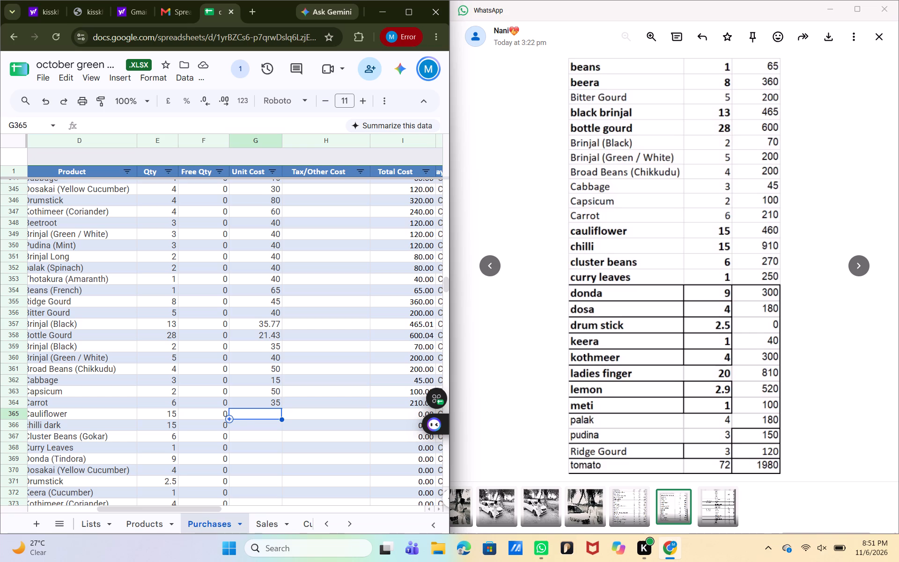
{"action": "type", "text": "30.7"}
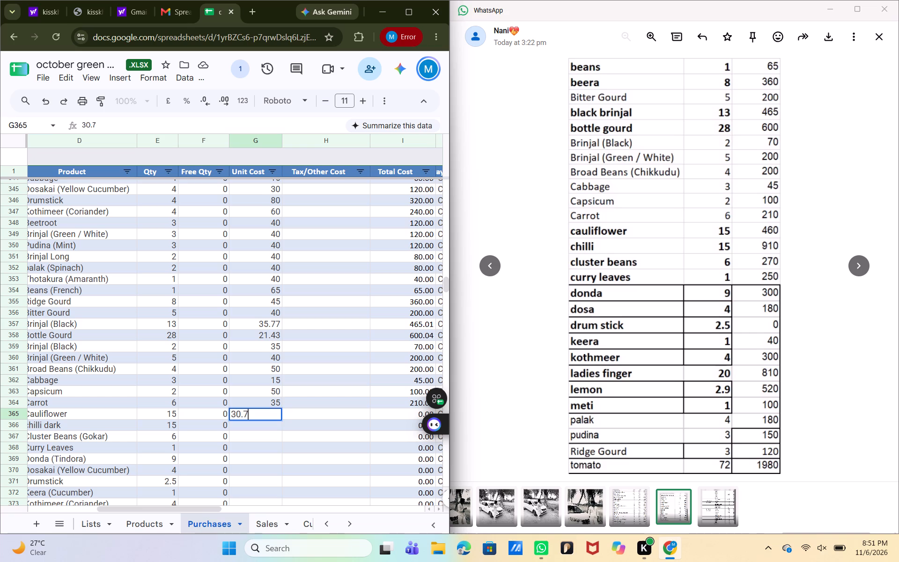
{"action": "key", "text": "Right"}
{"action": "key", "text": "Down"}
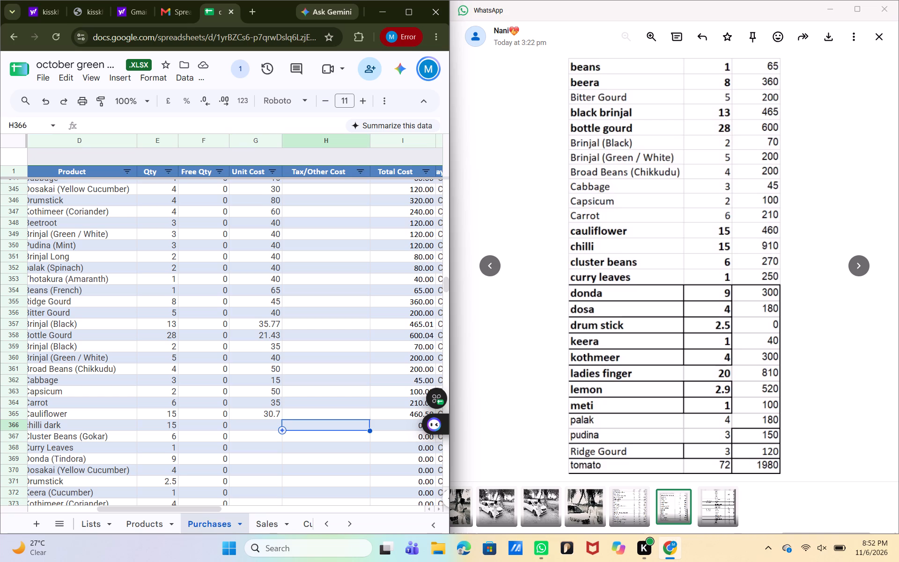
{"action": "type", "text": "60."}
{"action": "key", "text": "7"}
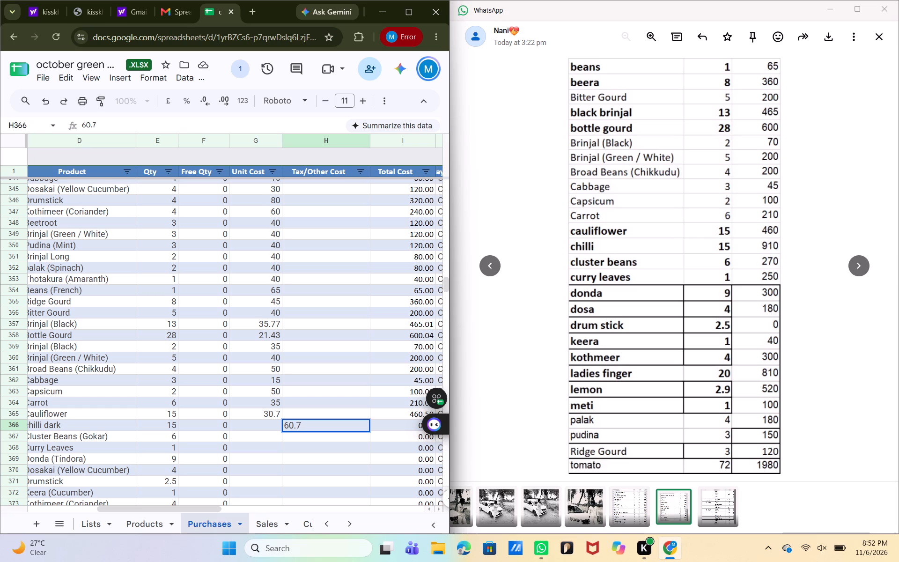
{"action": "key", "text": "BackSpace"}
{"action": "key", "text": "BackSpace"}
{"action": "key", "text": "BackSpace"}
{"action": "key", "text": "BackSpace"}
Enter unit costs of 60.7, 45, 250 and 33.4 for chilli dark, Cluster Beans, Curry Leaves and Donda in rows 366 to 369.
{"action": "key", "text": "Left"}
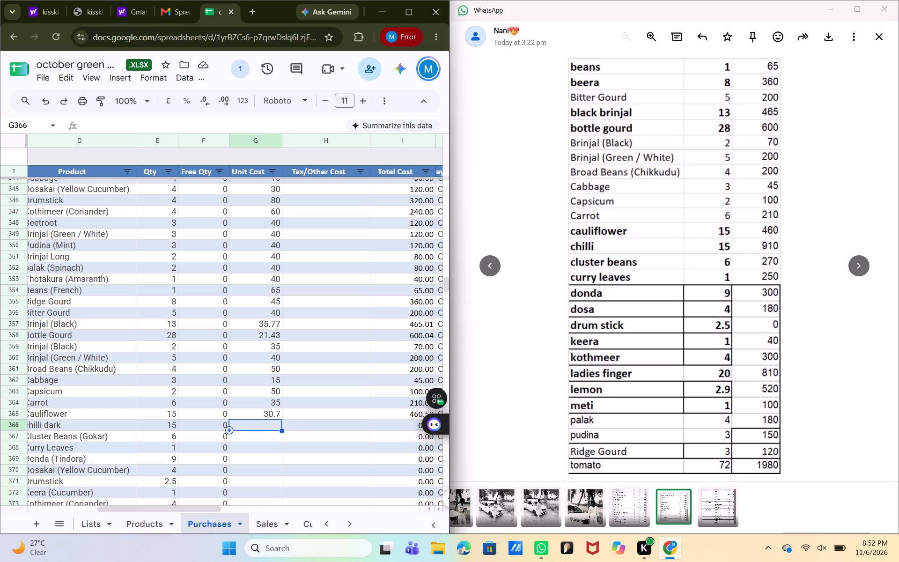
{"action": "type", "text": "60.7"}
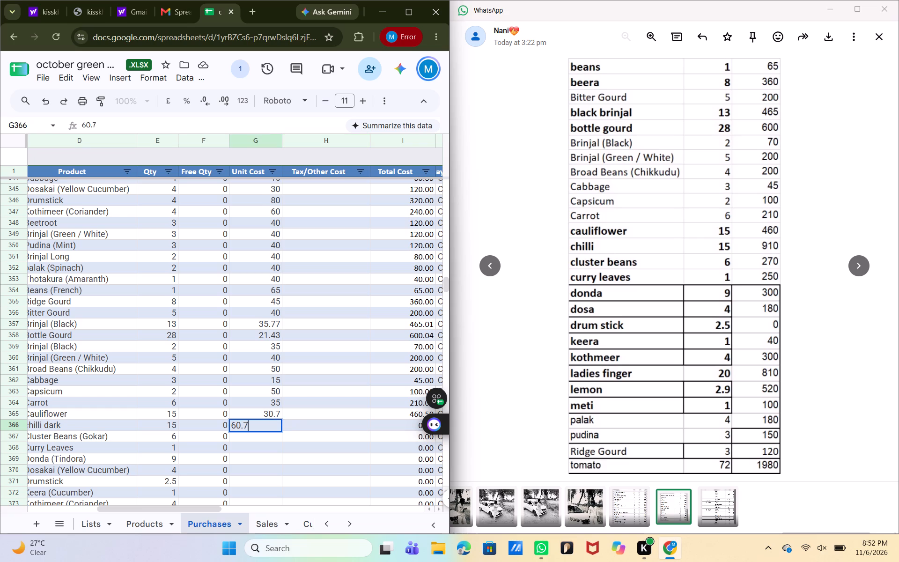
{"action": "key", "text": "Right"}
{"action": "key", "text": "Down"}
{"action": "key", "text": "Left"}
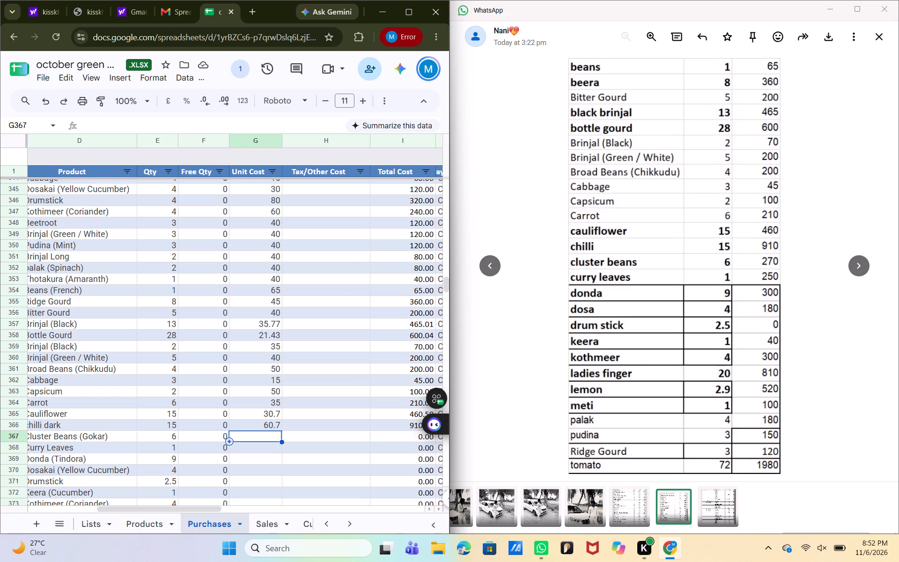
{"action": "type", "text": "45"}
{"action": "key", "text": "Down"}
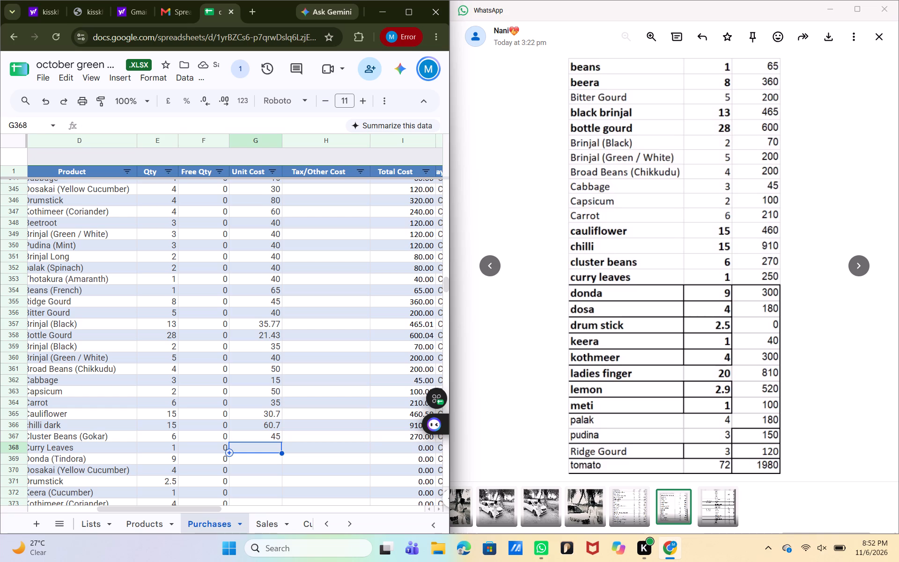
{"action": "type", "text": "250"}
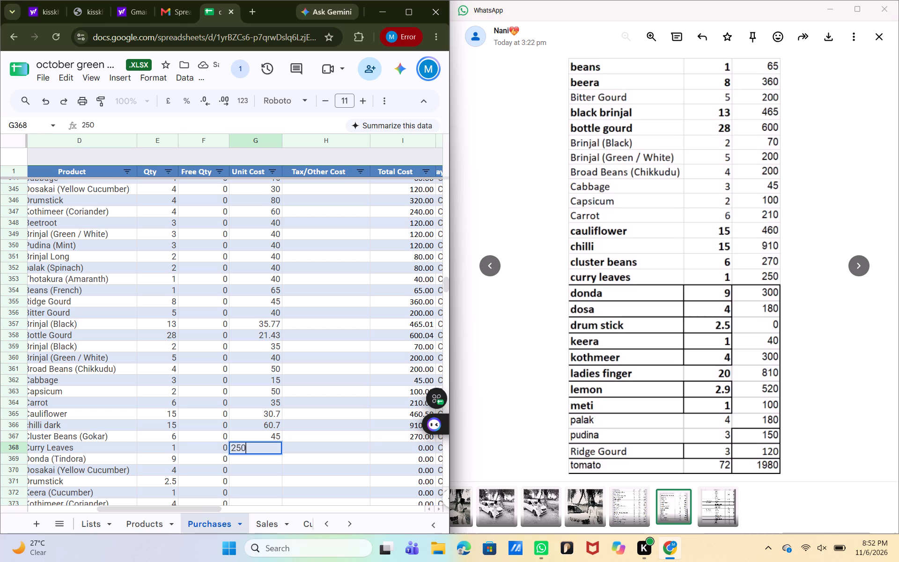
{"action": "key", "text": "Down"}
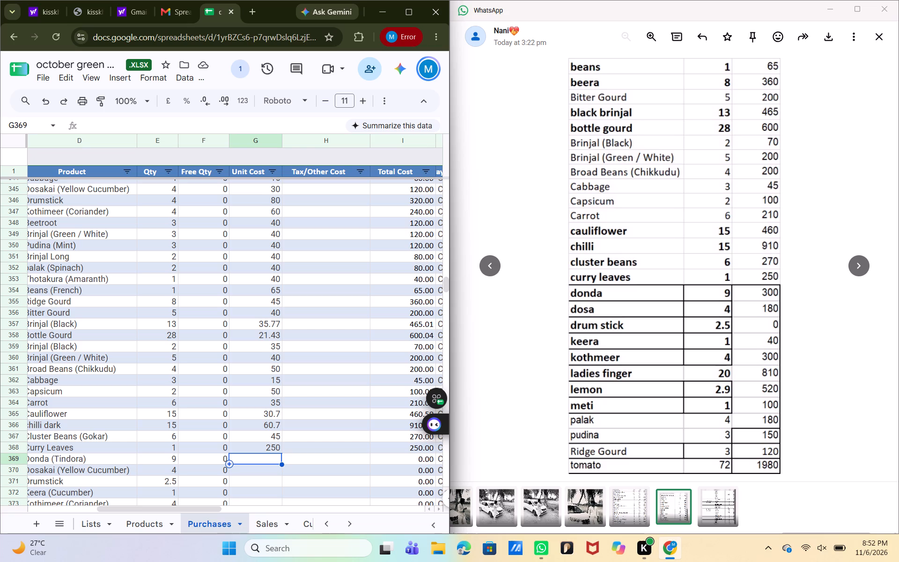
{"action": "type", "text": "33"}
{"action": "type", "text": ".4"}
{"action": "key", "text": "Down"}
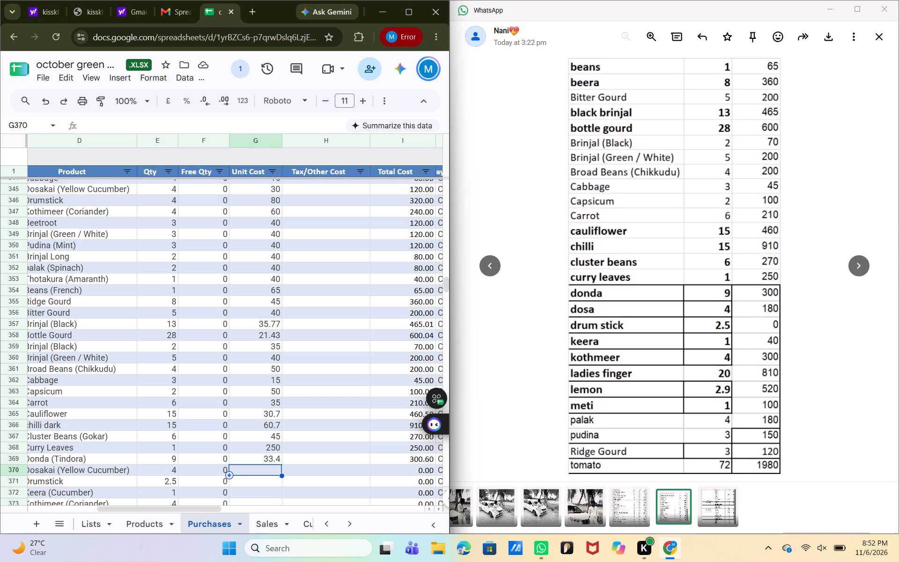
Set the unit cost of Dosakai (Yellow Cucumber) in row 370 to 45.
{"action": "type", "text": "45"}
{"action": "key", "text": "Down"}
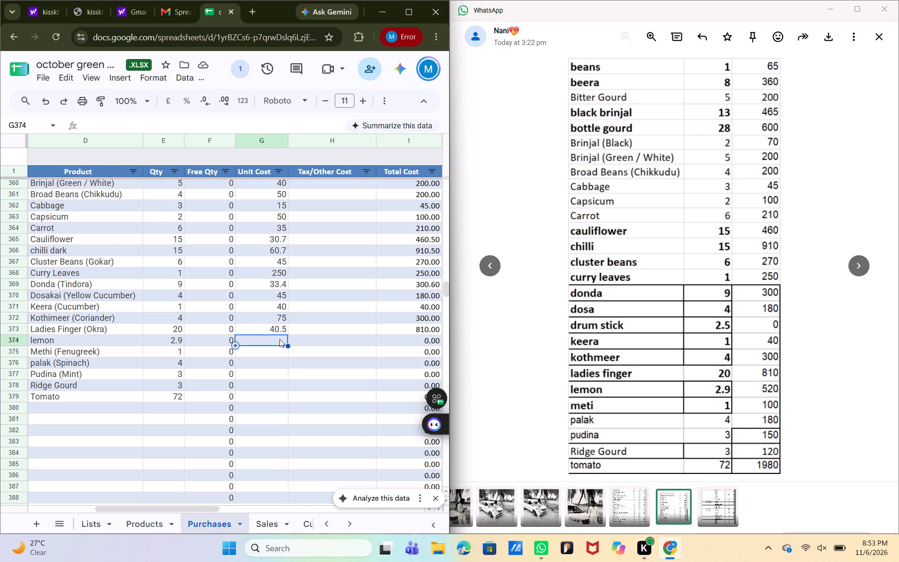
Enter unit costs of 179.4 for lemon in row 374 and 100 for Methi (Fenugreek) in row 375.
{"action": "key", "text": "1"}
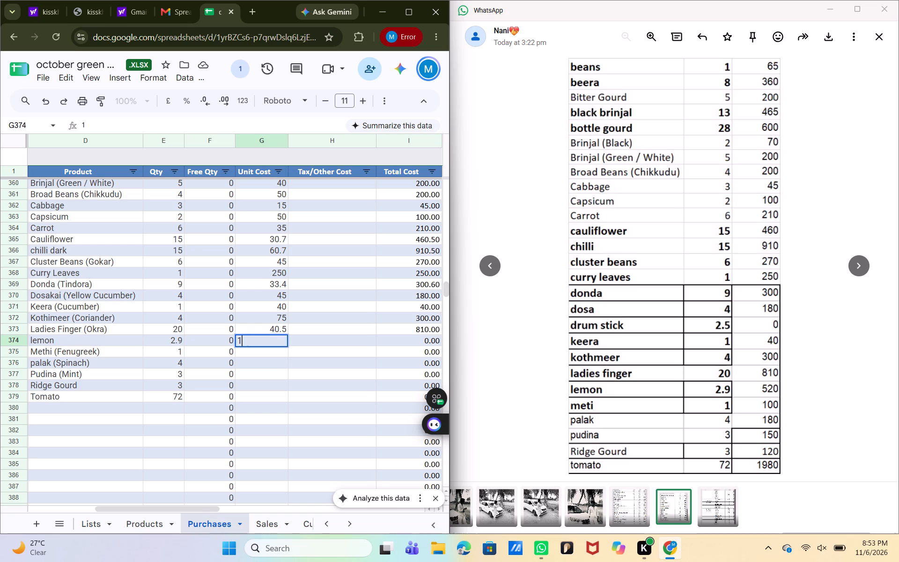
{"action": "key", "text": "7"}
{"action": "type", "text": "9.4"}
{"action": "key", "text": "Right"}
{"action": "key", "text": "Down"}
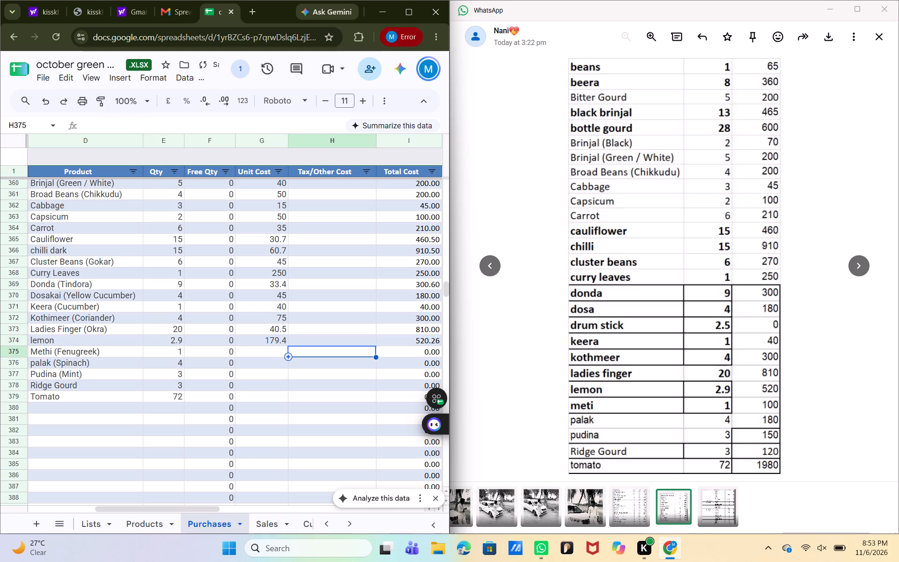
{"action": "key", "text": "1"}
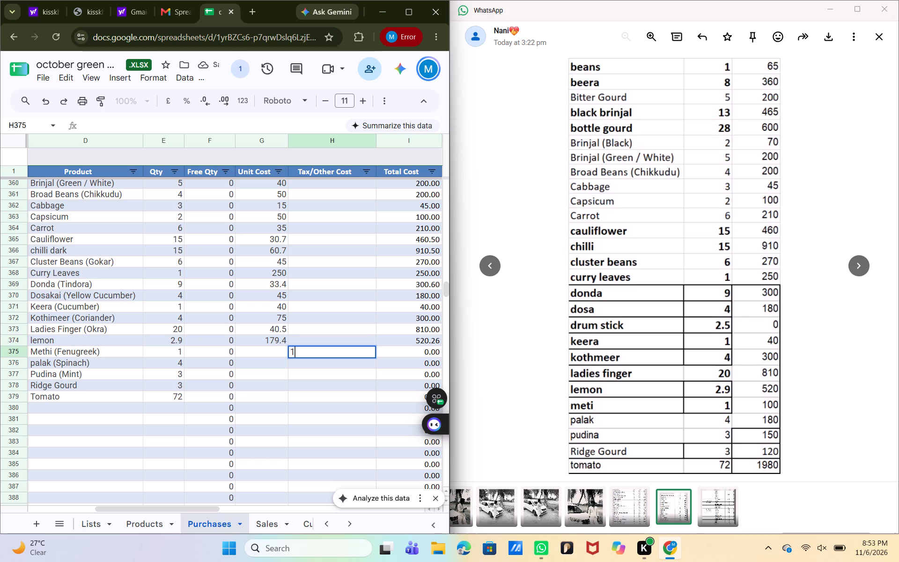
{"action": "key", "text": "BackSpace"}
{"action": "key", "text": "Left"}
{"action": "type", "text": "100"}
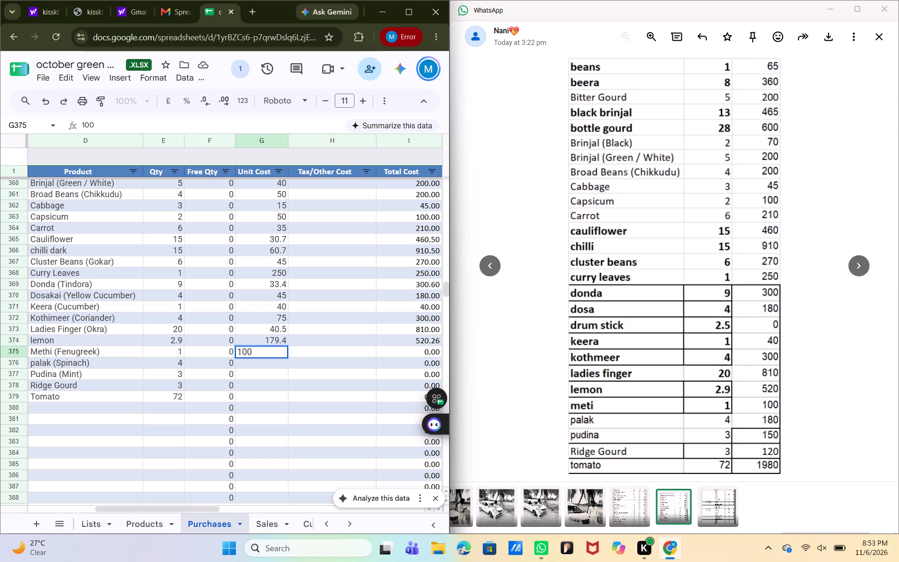
{"action": "key", "text": "Down"}
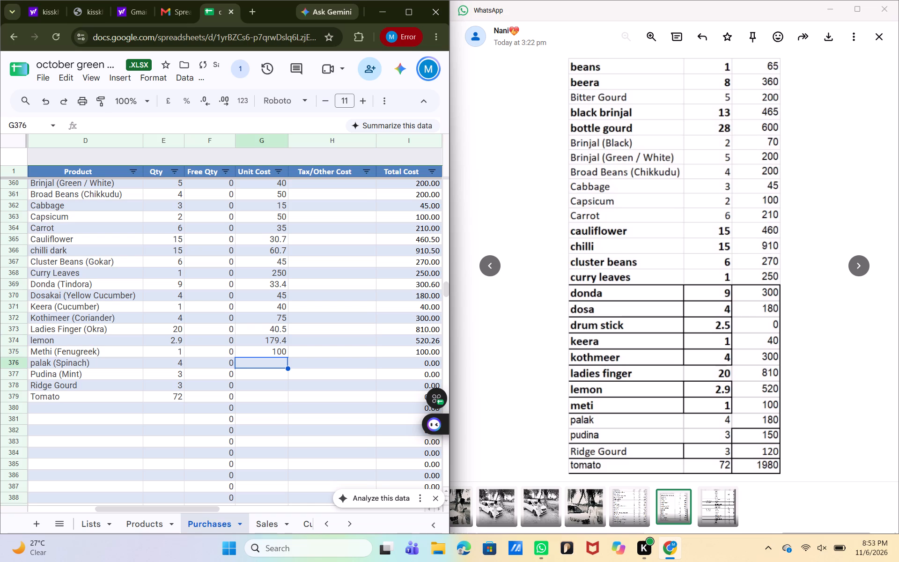
Enter unit costs of 45, 50 and 40 for palak (Spinach), Pudina (Mint) and Ridge Gourd in rows 376 to 378.
{"action": "type", "text": "45"}
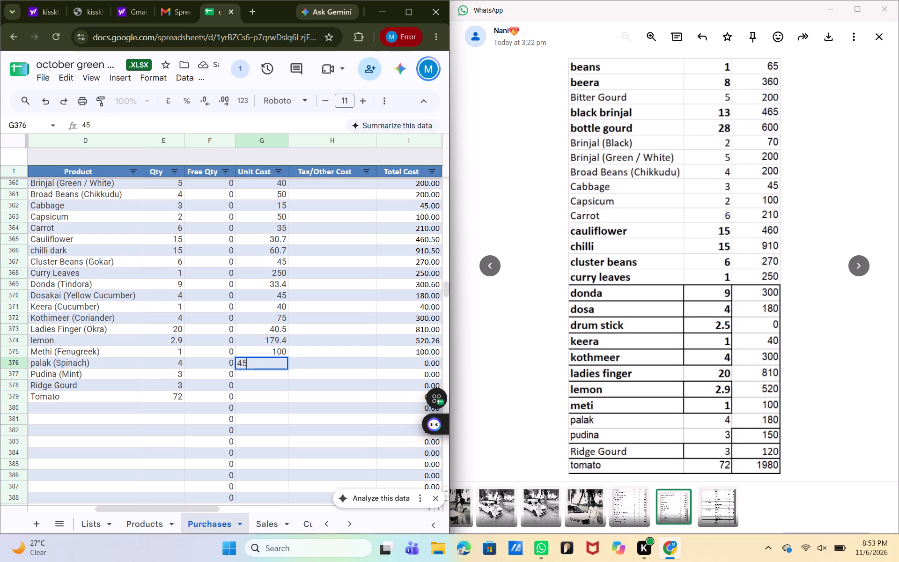
{"action": "key", "text": "Down"}
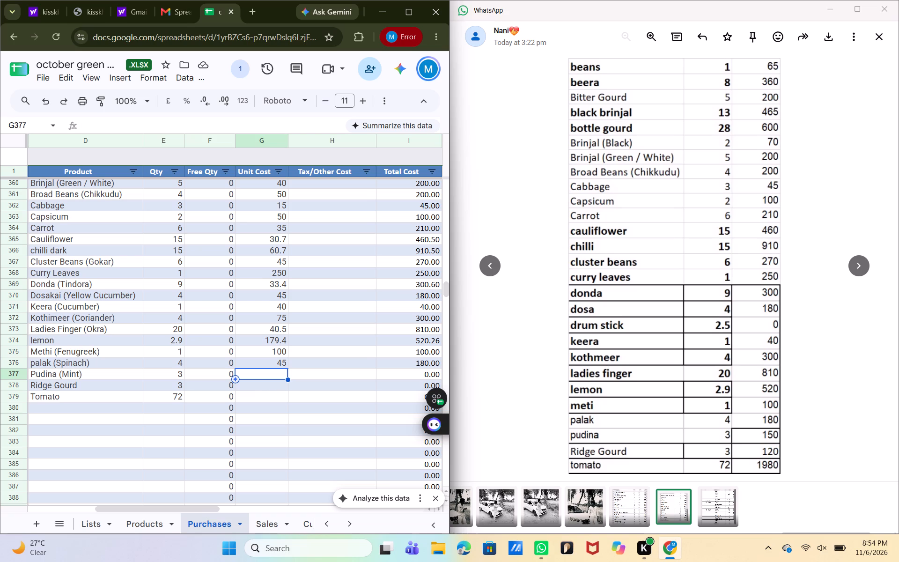
{"action": "type", "text": "50"}
{"action": "key", "text": "Down"}
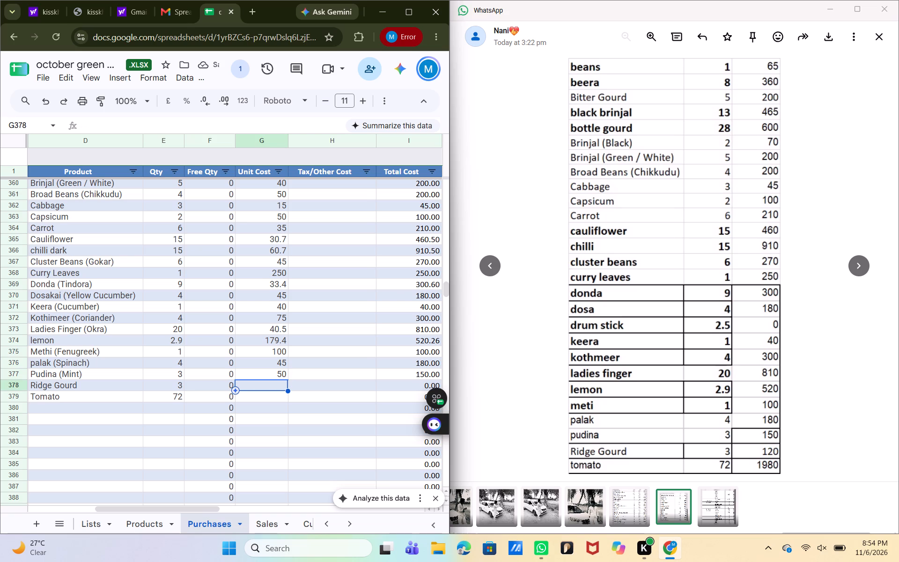
{"action": "type", "text": "40"}
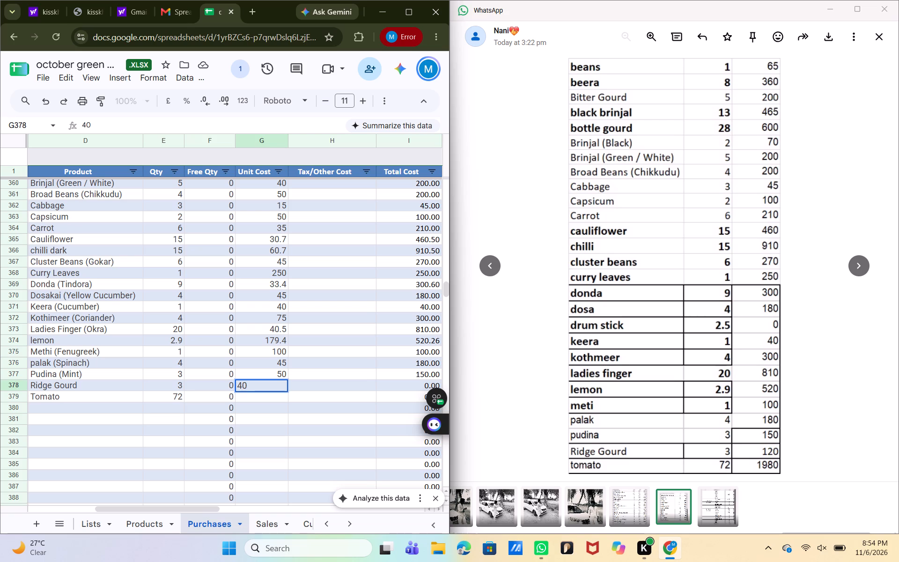
{"action": "key", "text": "Down"}
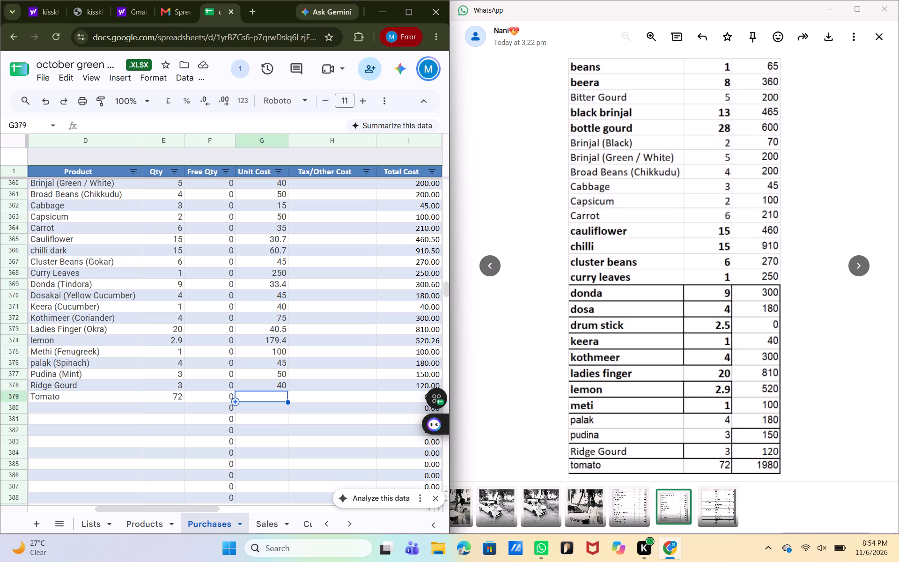
Enter a unit cost of 27.5 for Tomato in row 379.
{"action": "type", "text": "27.5"}
{"action": "key", "text": "Down"}
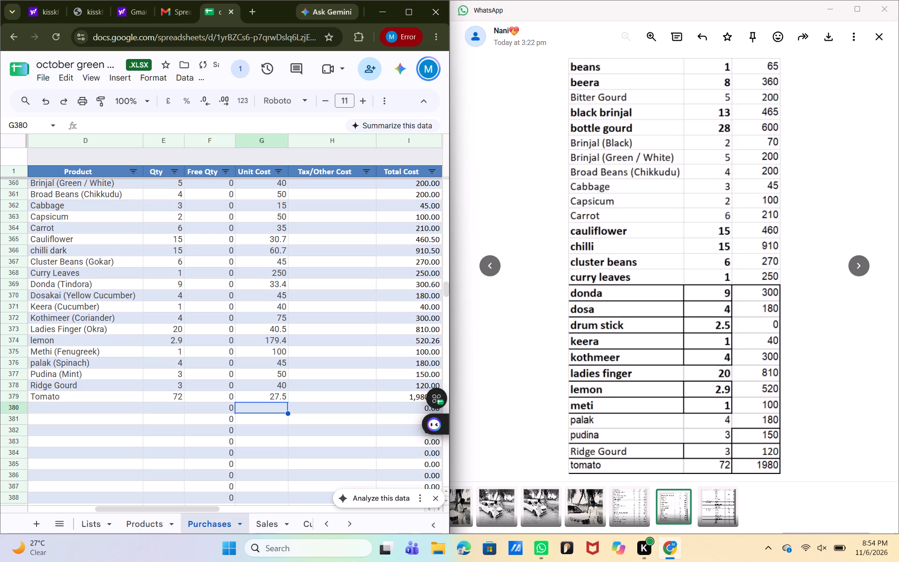
Fill the date 25-10-2026 from row 354 down through the Tomato entry in row 379.
{"action": "scroll", "coordinate": [280, 339], "scroll_direction": "left", "scroll_amount": 6}
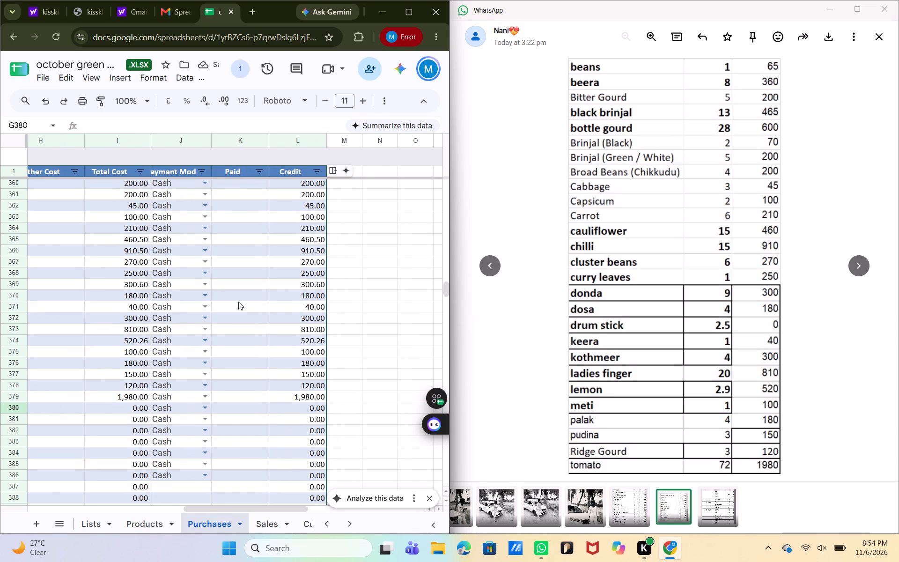
{"action": "scroll", "coordinate": [238, 302], "scroll_direction": "right", "scroll_amount": 6}
{"action": "scroll", "coordinate": [166, 311], "scroll_direction": "right", "scroll_amount": 2}
{"action": "scroll", "coordinate": [166, 311], "scroll_direction": "up", "scroll_amount": 2}
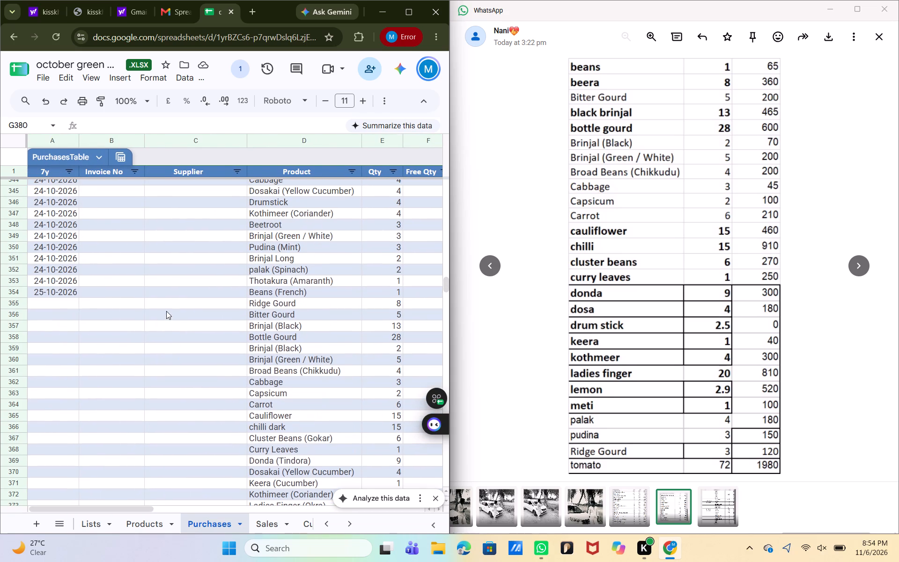
{"action": "left_click_drag", "start_coordinate": [41, 291], "coordinate": [57, 409]}
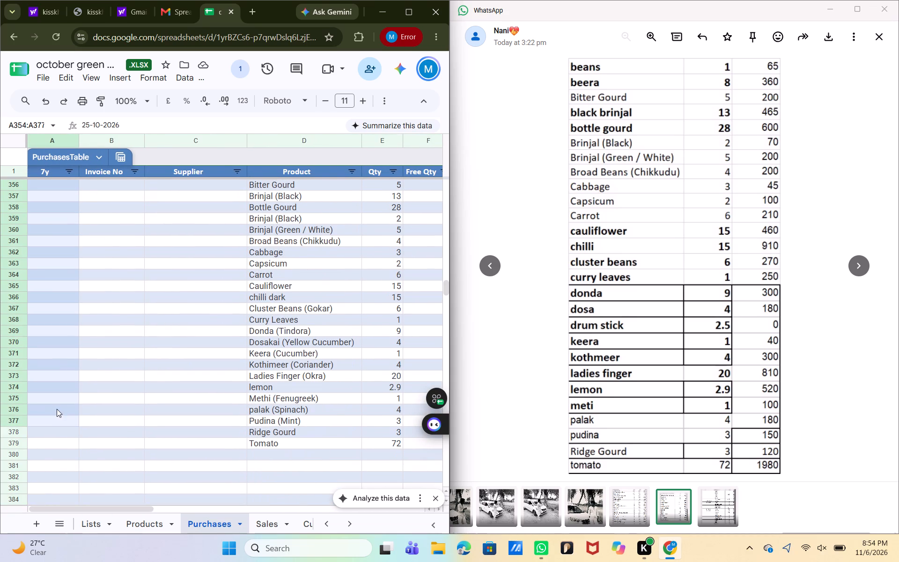
{"action": "left_click_drag", "start_coordinate": [57, 409], "coordinate": [60, 438]}
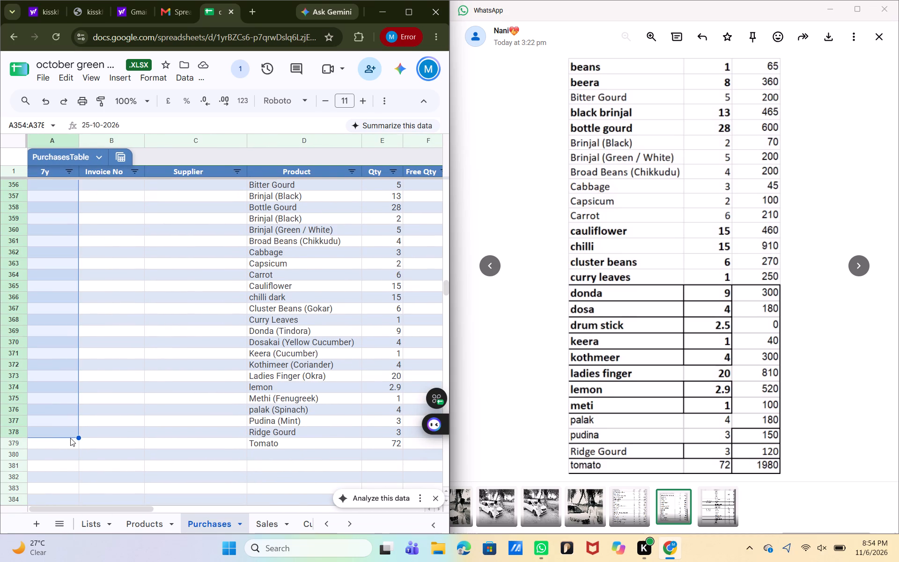
{"action": "right_click", "coordinate": [78, 437]}
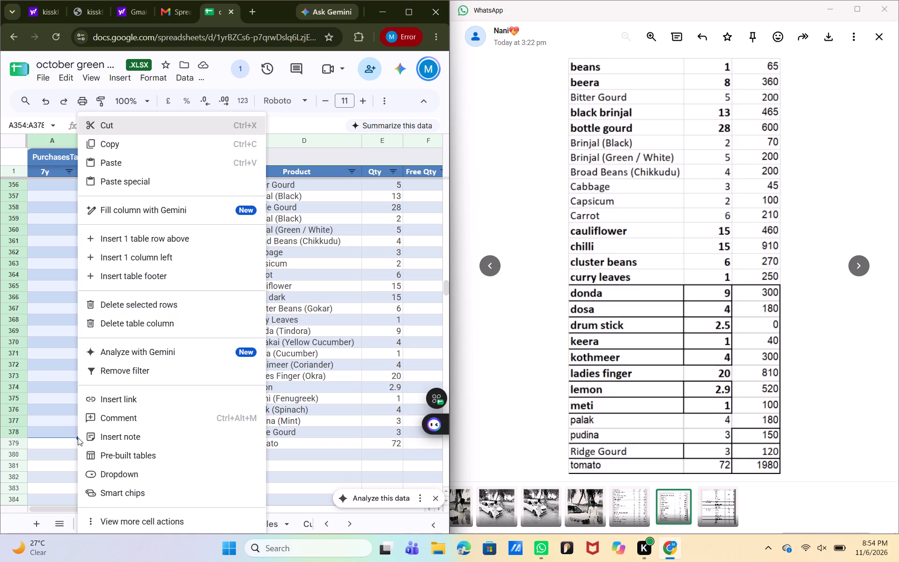
{"action": "left_click", "coordinate": [49, 423]}
{"action": "scroll", "coordinate": [54, 285], "scroll_direction": "up", "scroll_amount": 2}
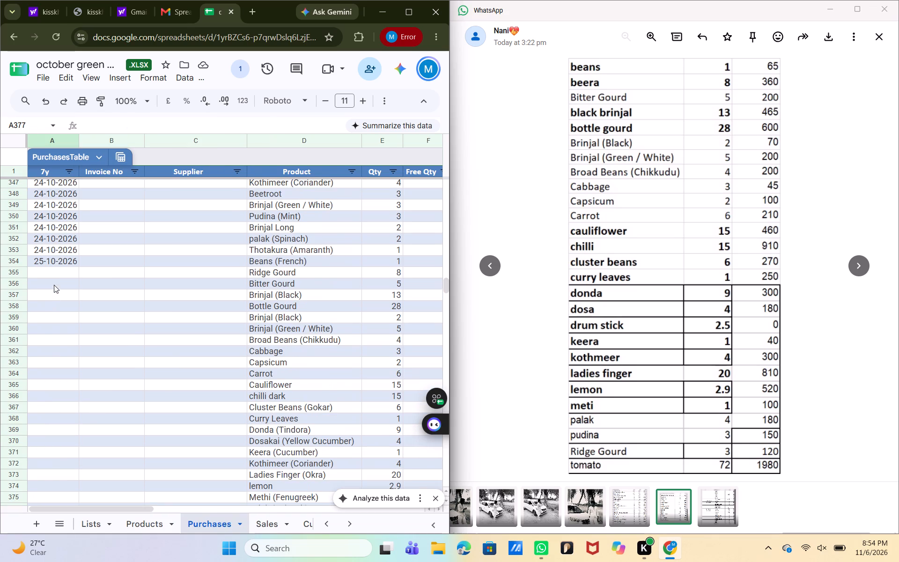
{"action": "left_click_drag", "start_coordinate": [47, 263], "coordinate": [74, 531]}
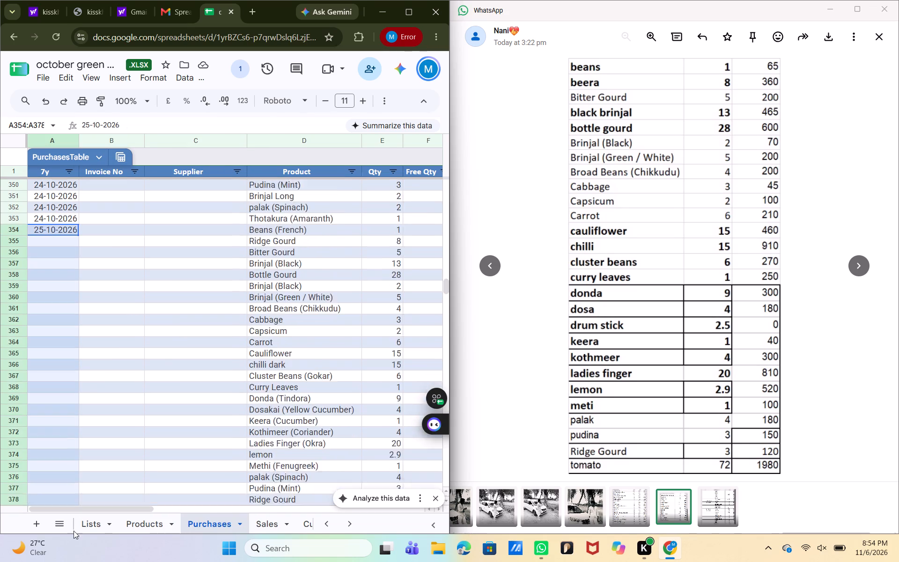
{"action": "left_click_drag", "start_coordinate": [74, 531], "coordinate": [67, 367]}
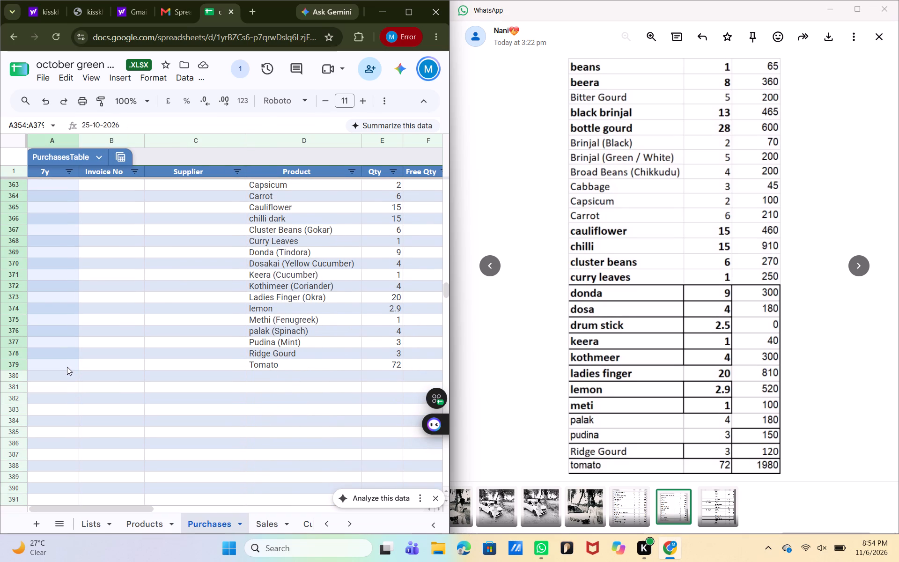
{"action": "left_click_drag", "start_coordinate": [67, 367], "coordinate": [64, 364]}
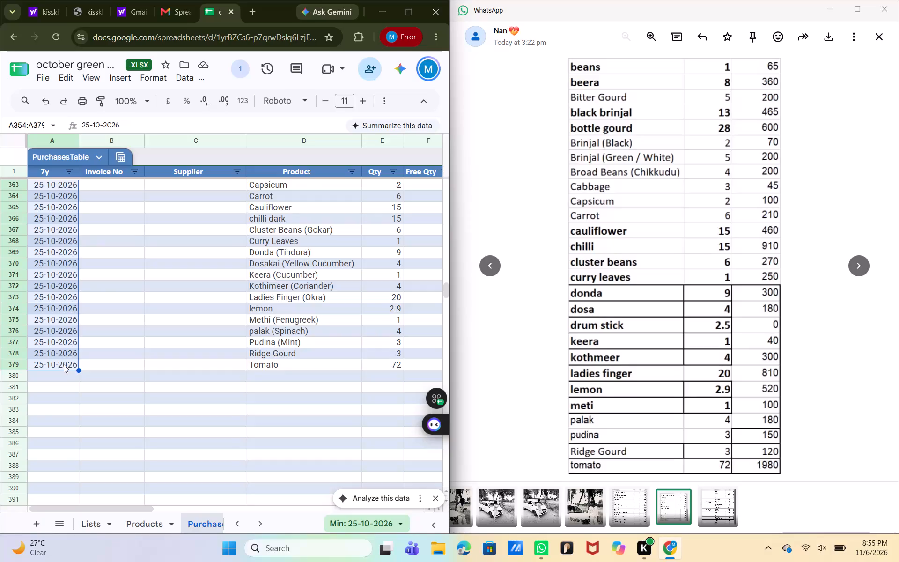
{"action": "left_click", "coordinate": [159, 444]}
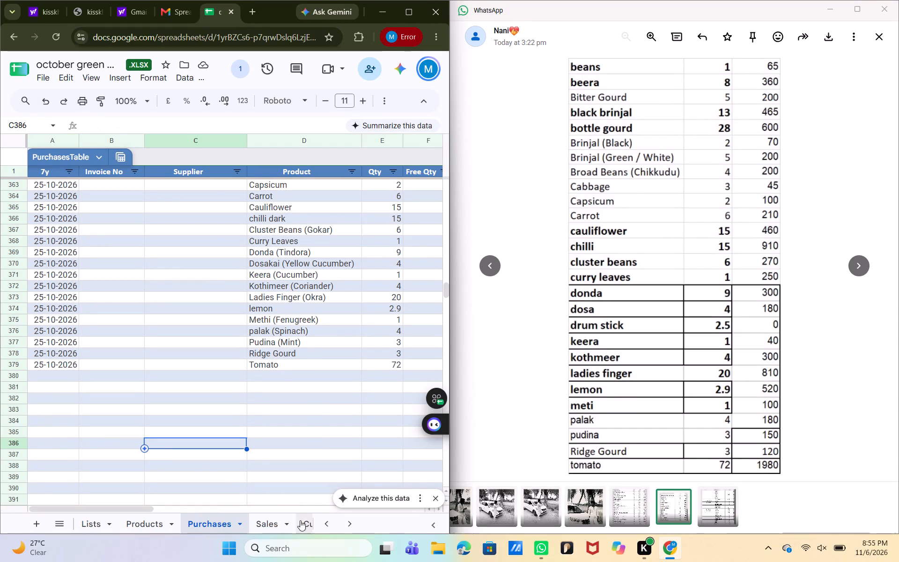
Look through the Sales sheet's October entries and the filter options of its Product column, and return to the Purchases sheet.
{"action": "left_click", "coordinate": [275, 526]}
{"action": "scroll", "coordinate": [262, 426], "scroll_direction": "down", "scroll_amount": 7}
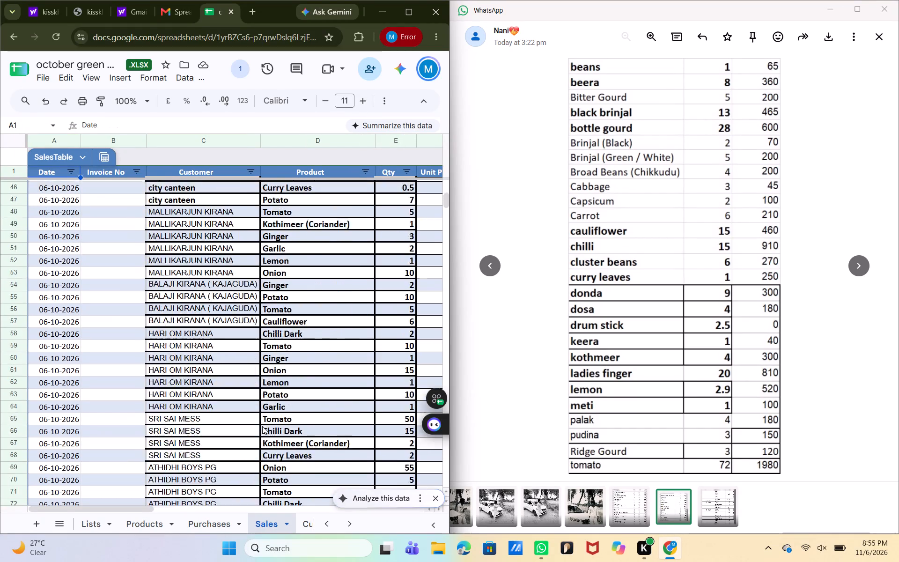
{"action": "scroll", "coordinate": [262, 426], "scroll_direction": "down", "scroll_amount": 16}
{"action": "scroll", "coordinate": [262, 426], "scroll_direction": "down", "scroll_amount": 9}
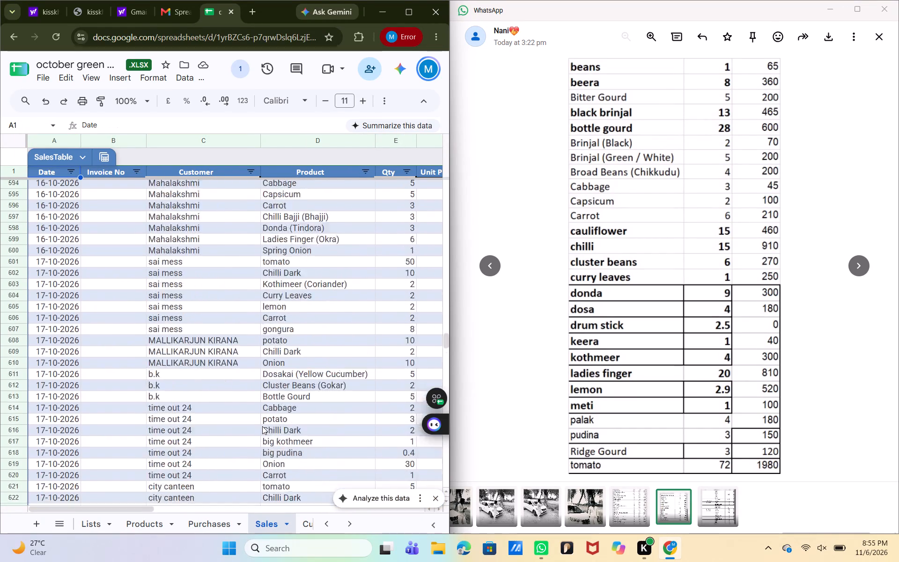
{"action": "scroll", "coordinate": [262, 426], "scroll_direction": "up", "scroll_amount": 1}
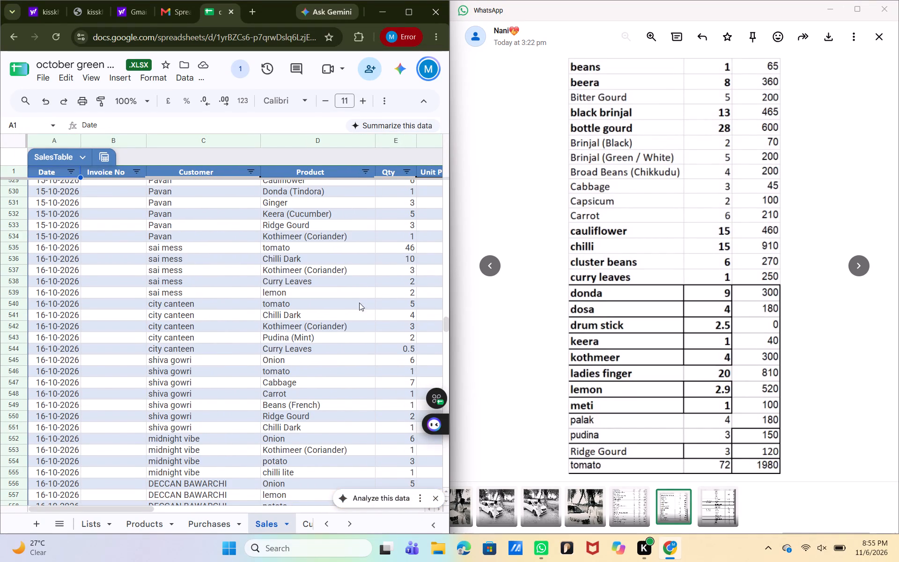
{"action": "left_click", "coordinate": [368, 170]}
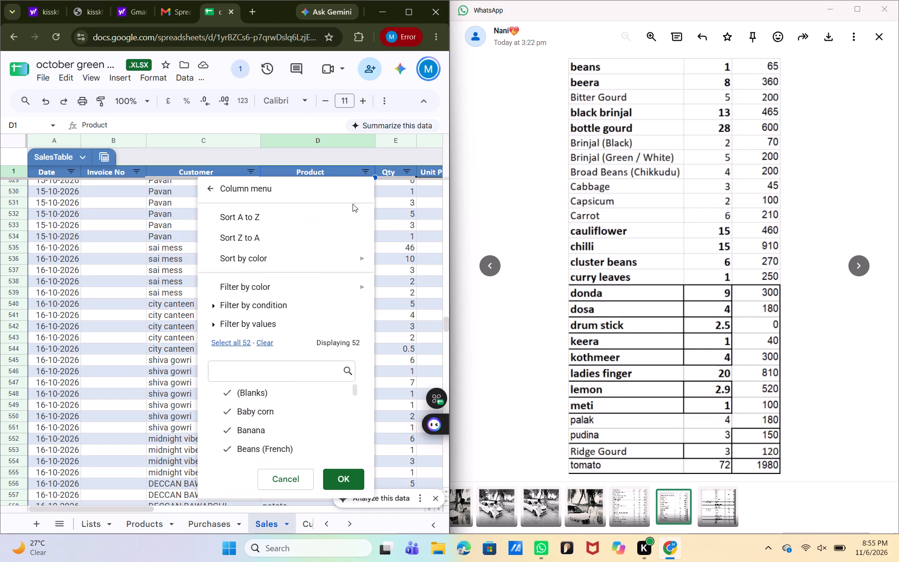
{"action": "left_click", "coordinate": [222, 523]}
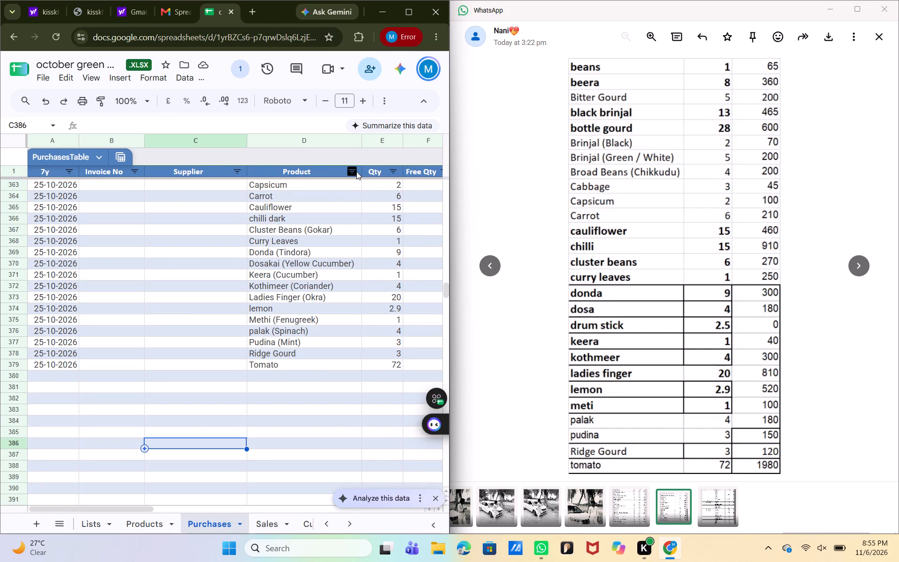
Filter the Product column of the Sales sheet to show only big kothmeer.
{"action": "left_click", "coordinate": [356, 171]}
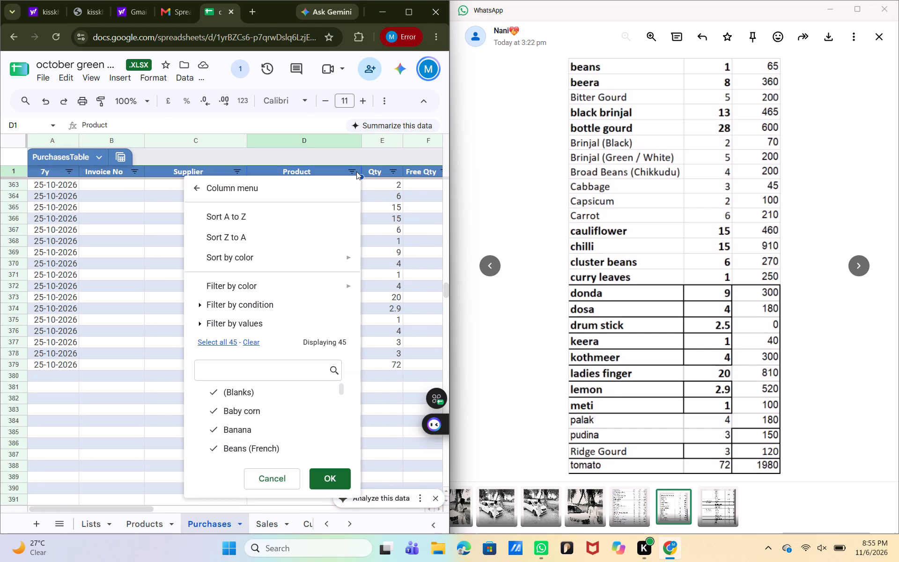
{"action": "left_click", "coordinate": [387, 388]}
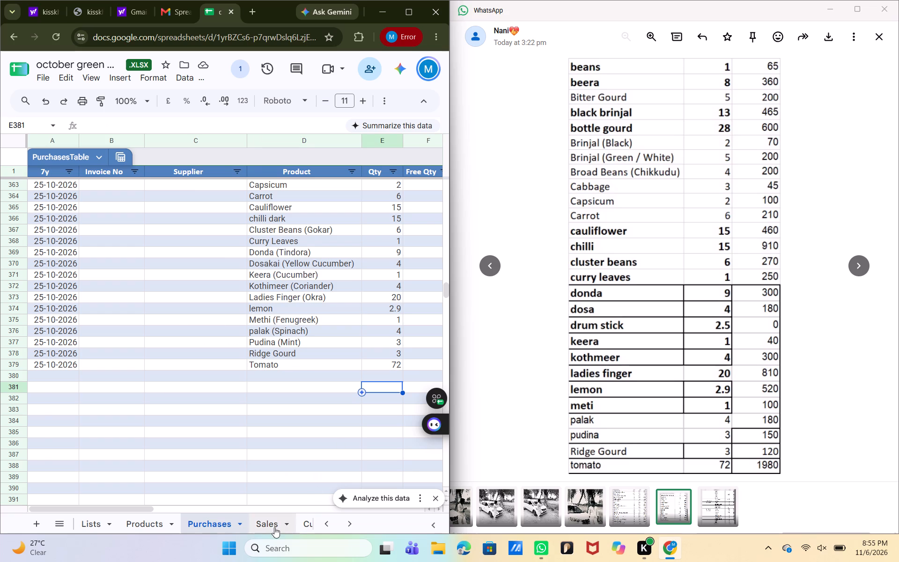
{"action": "left_click", "coordinate": [271, 528]}
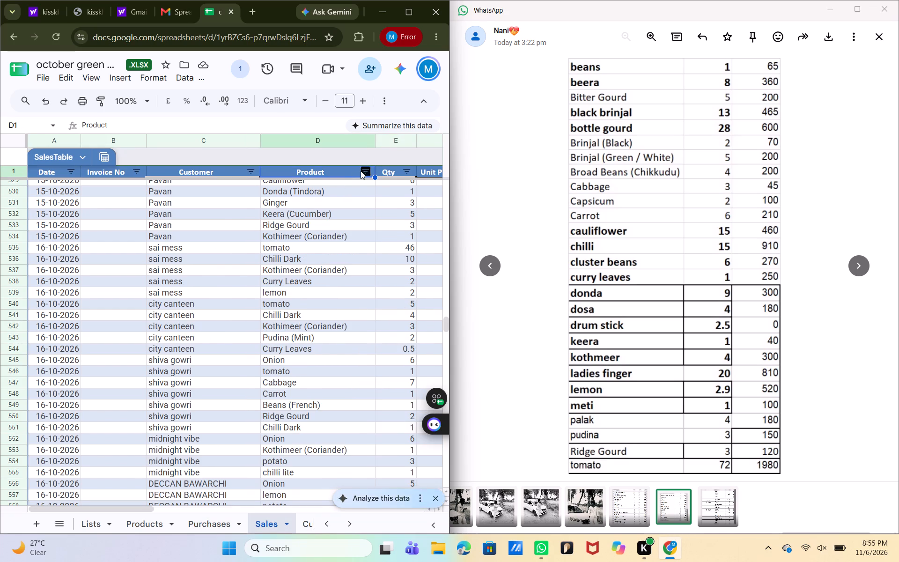
{"action": "left_click", "coordinate": [361, 171]}
{"action": "scroll", "coordinate": [256, 416], "scroll_direction": "down", "scroll_amount": 1}
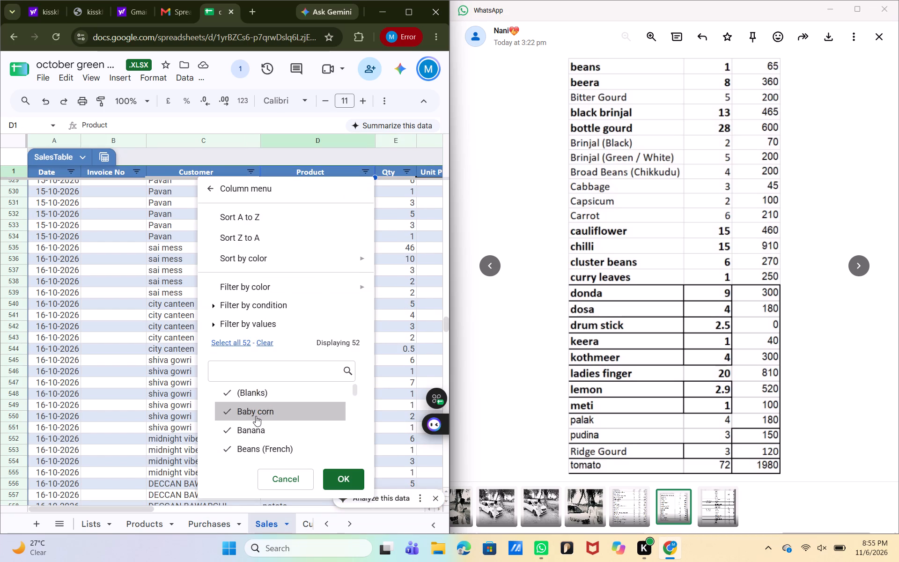
{"action": "scroll", "coordinate": [256, 416], "scroll_direction": "down", "scroll_amount": 2}
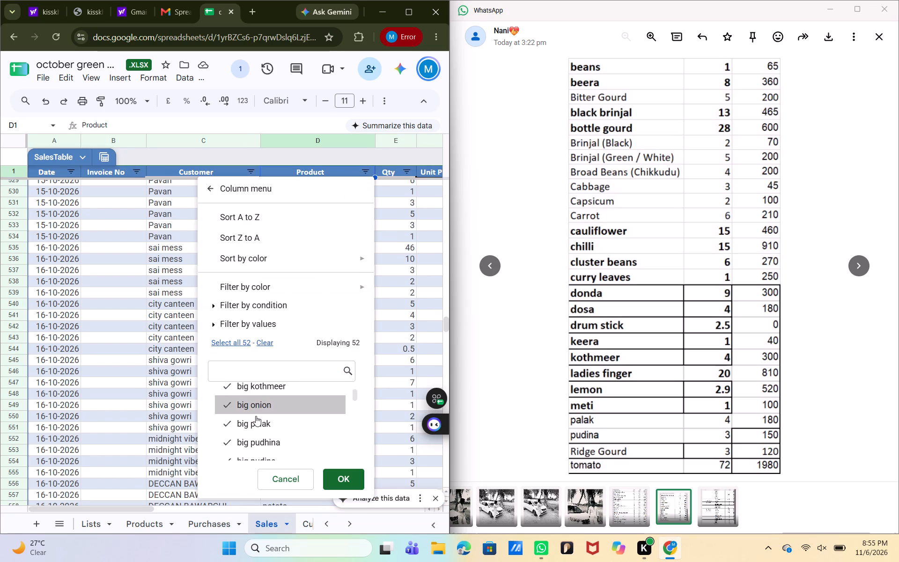
{"action": "scroll", "coordinate": [256, 416], "scroll_direction": "down", "scroll_amount": 1}
{"action": "scroll", "coordinate": [256, 416], "scroll_direction": "up", "scroll_amount": 1}
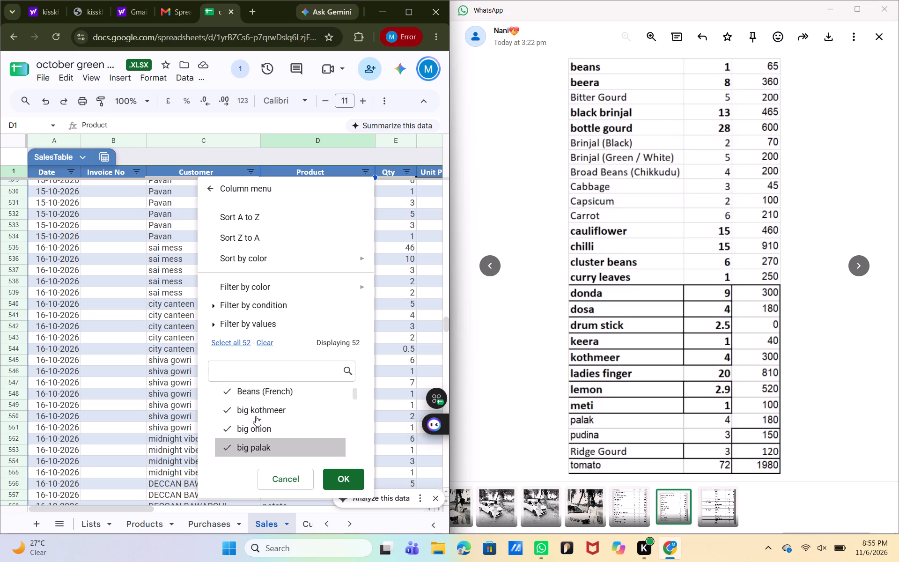
{"action": "scroll", "coordinate": [256, 416], "scroll_direction": "up", "scroll_amount": 1}
{"action": "left_click", "coordinate": [256, 416]}
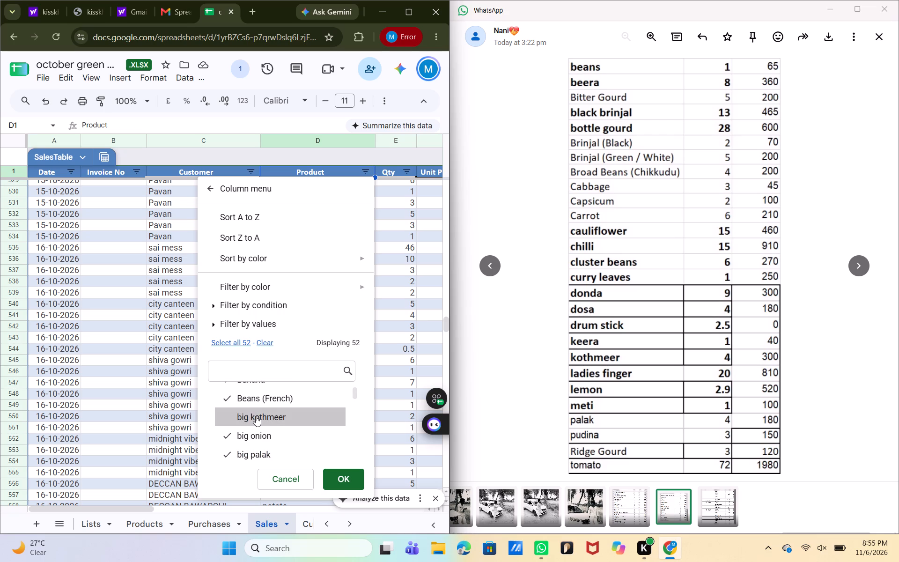
{"action": "left_click", "coordinate": [238, 343]}
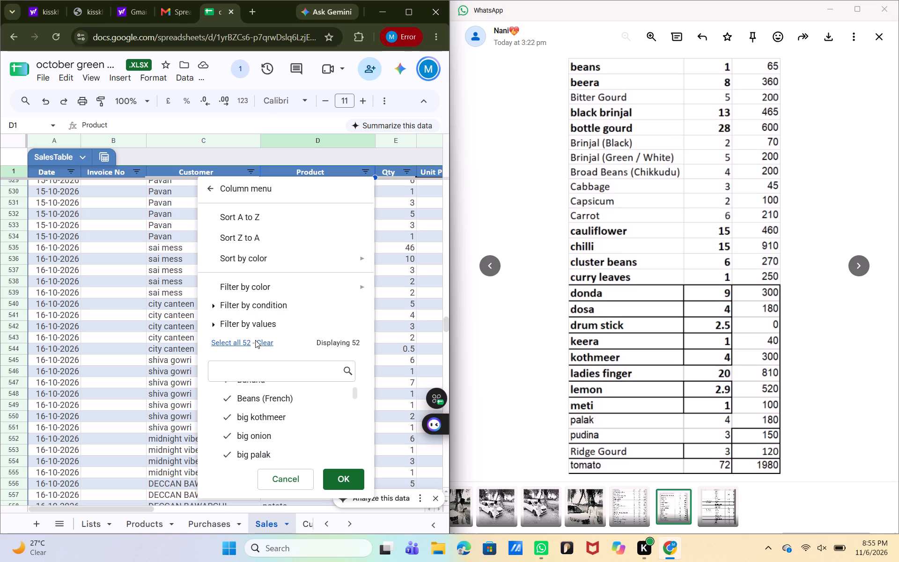
{"action": "left_click", "coordinate": [259, 340]}
{"action": "left_click", "coordinate": [271, 420]}
{"action": "left_click", "coordinate": [339, 475]}
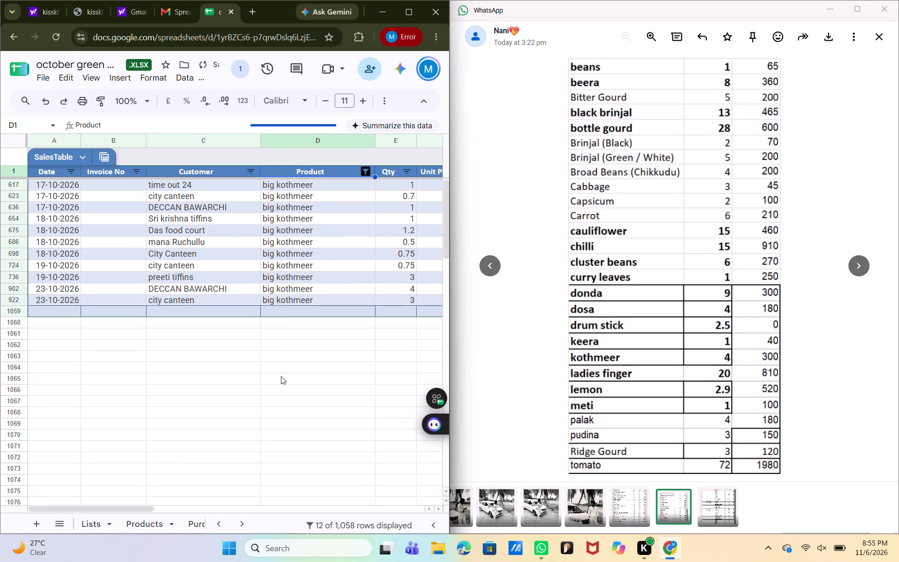
Replace the product of the 17-10-2026 time out 24 sale in row 617 with kothimeer (Coriander).
{"action": "double_click", "coordinate": [270, 181]}
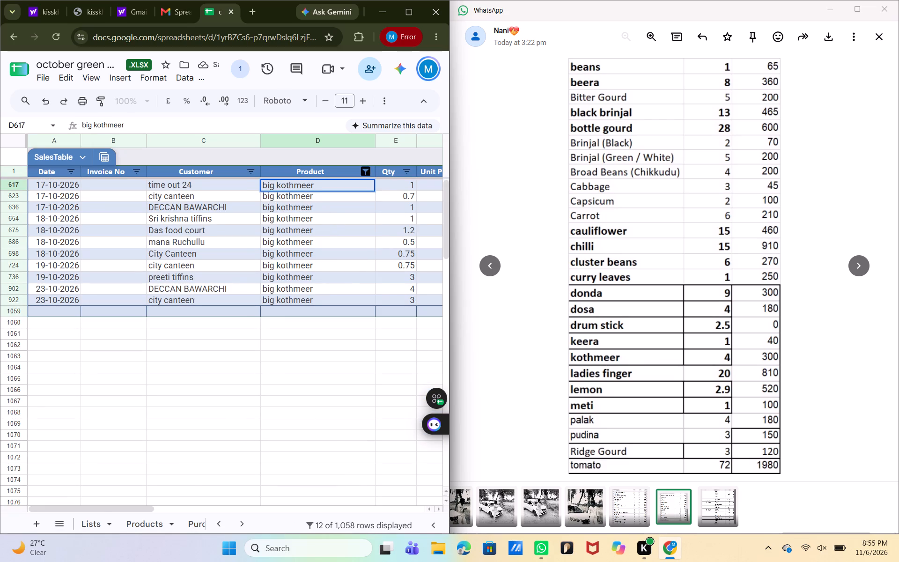
{"action": "key", "text": "BackSpace"}
{"action": "key", "text": "BackSpace"}
{"action": "key", "text": "BackSpace"}
{"action": "key", "text": "BackSpace"}
{"action": "key", "text": "BackSpace"}
{"action": "key", "text": "BackSpace"}
{"action": "key", "text": "BackSpace"}
{"action": "key", "text": "BackSpace"}
{"action": "key", "text": "BackSpace"}
{"action": "key", "text": "BackSpace"}
{"action": "key", "text": "BackSpace"}
{"action": "key", "text": "BackSpace"}
{"action": "key", "text": "BackSpace"}
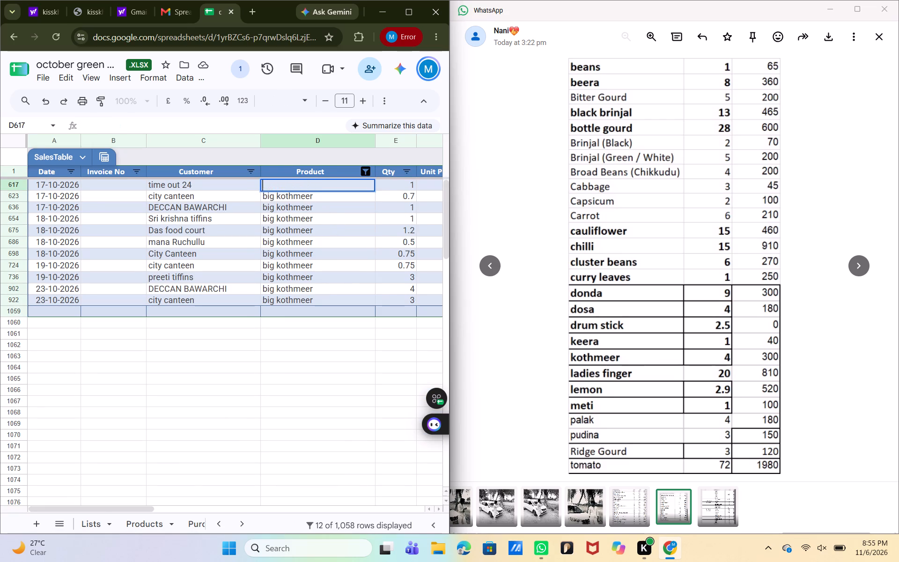
{"action": "type", "text": "ko"}
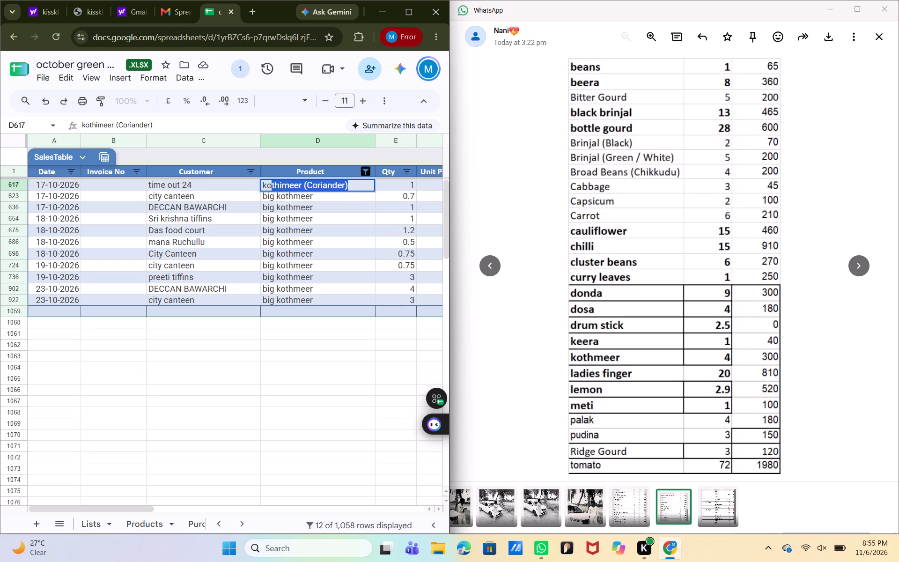
{"action": "key", "text": "Right"}
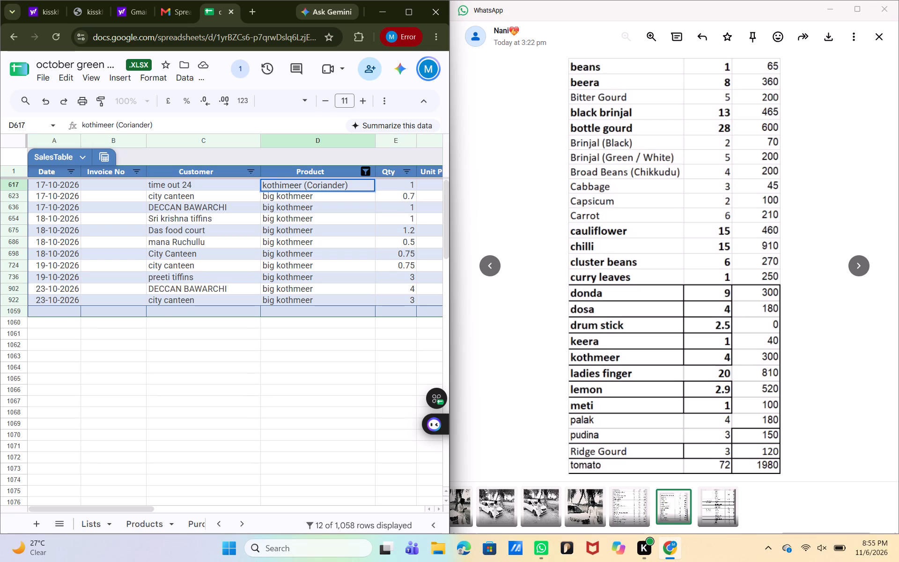
Fill kothimeer (Coriander) from row 617 down through all the filtered big kothmeer rows to row 922.
{"action": "left_click_drag", "start_coordinate": [269, 184], "coordinate": [286, 279]}
{"action": "left_click", "coordinate": [286, 279]}
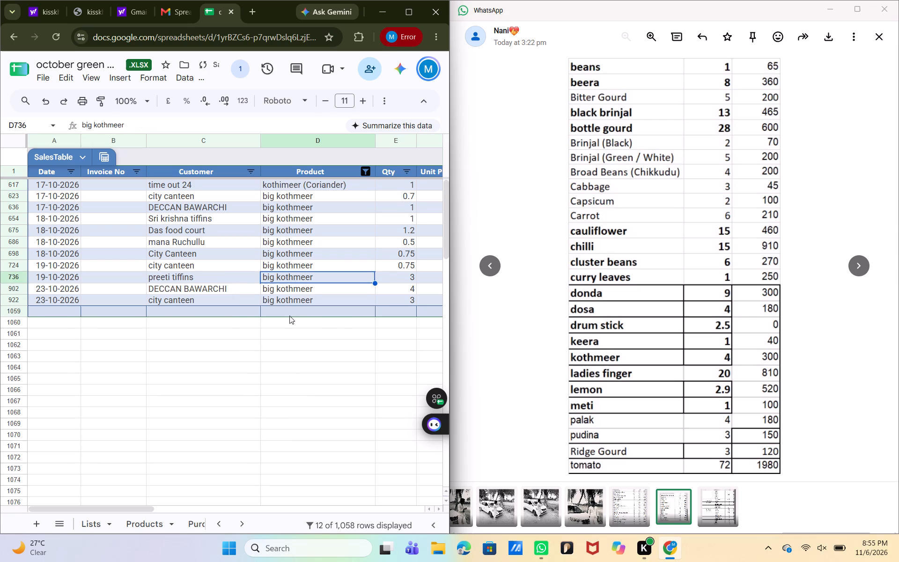
{"action": "left_click_drag", "start_coordinate": [289, 316], "coordinate": [289, 333]}
{"action": "left_click", "coordinate": [289, 333]}
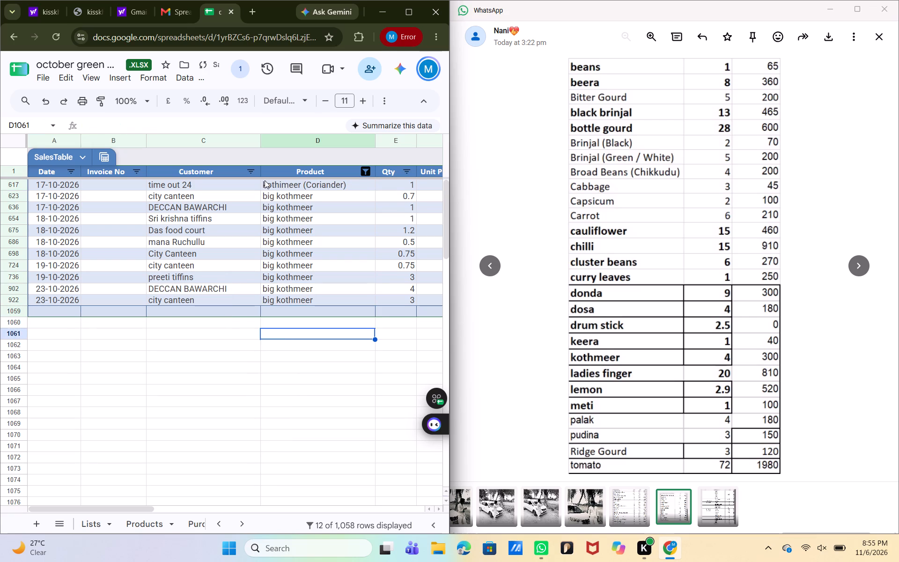
{"action": "left_click_drag", "start_coordinate": [265, 180], "coordinate": [279, 299]}
{"action": "key", "text": "ctrl+Return"}
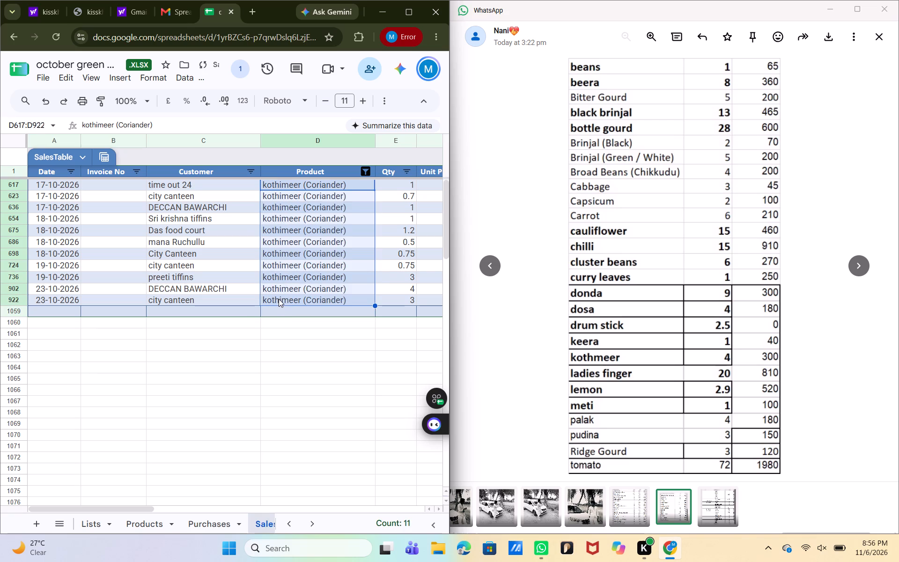
{"action": "left_click", "coordinate": [287, 353]}
Filter the Sales products to big onion and change the product in row 721 to onion.
{"action": "left_click", "coordinate": [368, 170]}
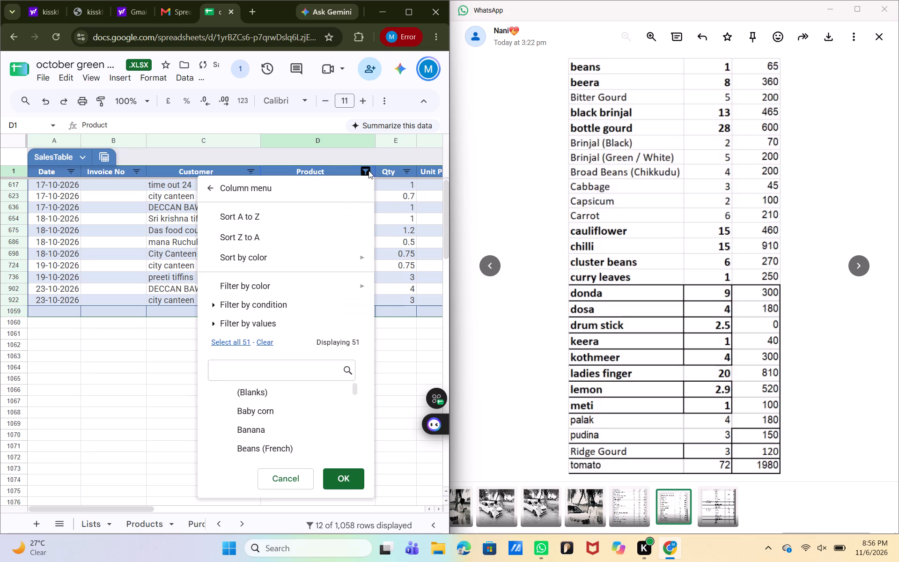
{"action": "scroll", "coordinate": [254, 440], "scroll_direction": "down", "scroll_amount": 1}
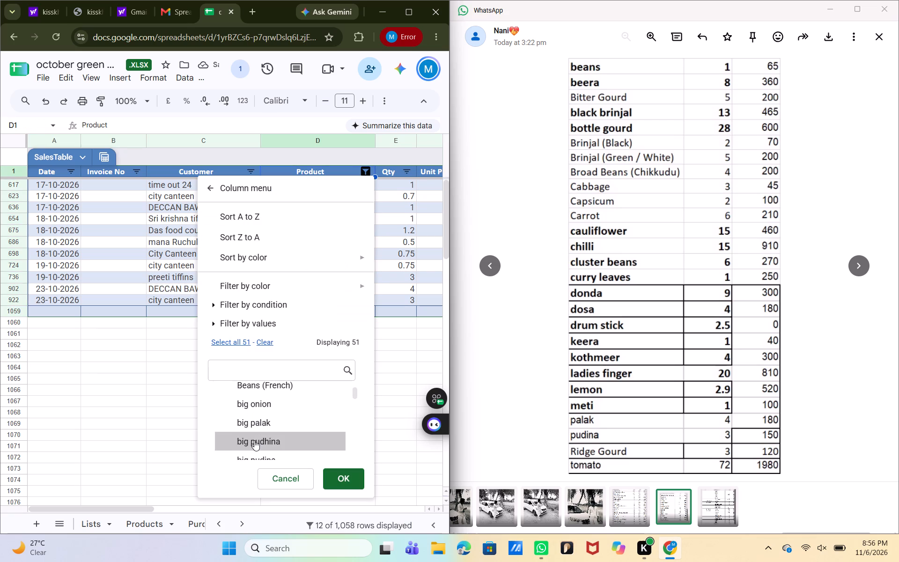
{"action": "left_click", "coordinate": [254, 405]}
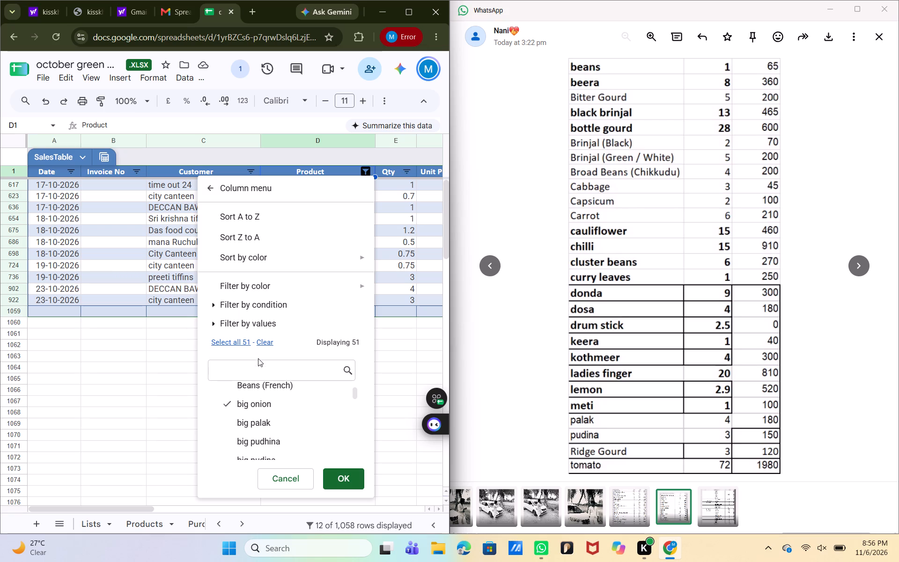
{"action": "left_click", "coordinate": [338, 481]}
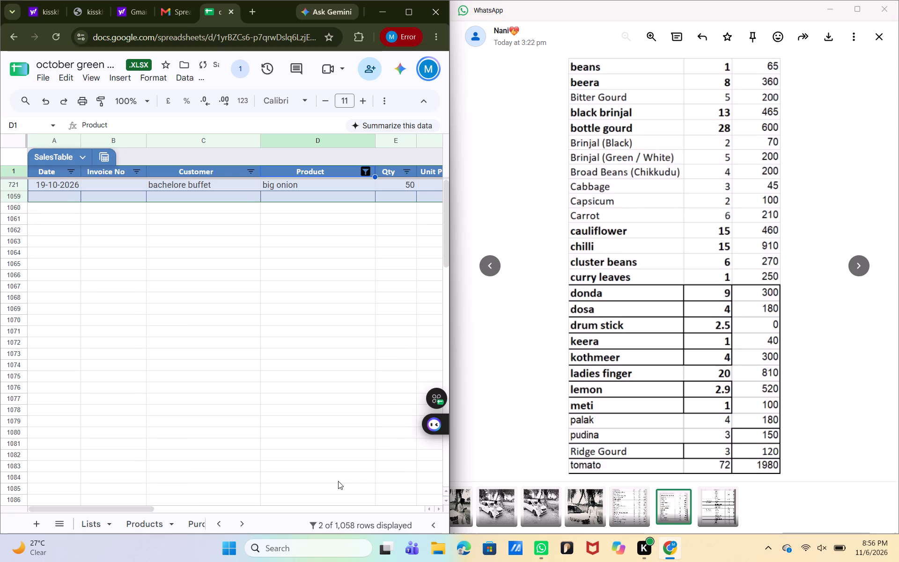
{"action": "scroll", "coordinate": [330, 378], "scroll_direction": "up", "scroll_amount": 1}
{"action": "left_click", "coordinate": [280, 185]}
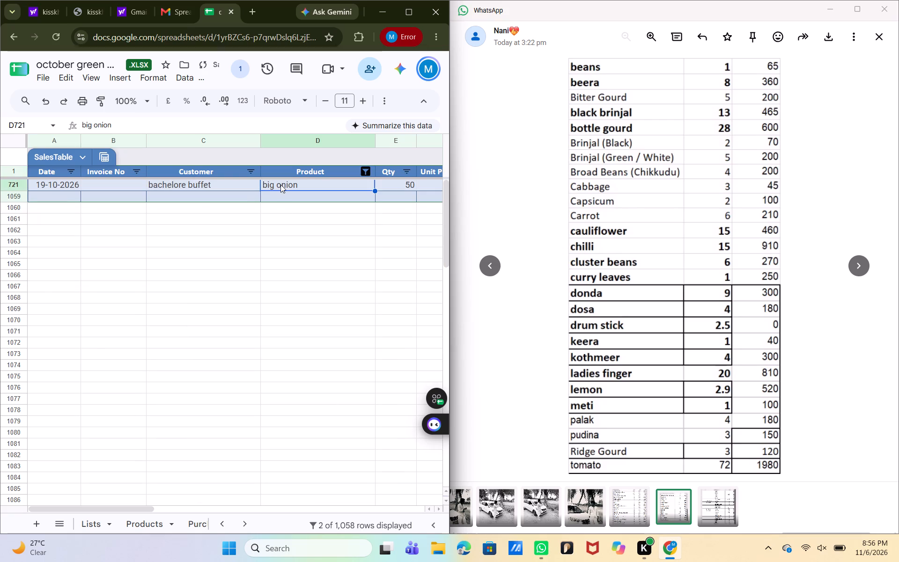
{"action": "key", "text": "BackSpace"}
{"action": "type", "text": "on"}
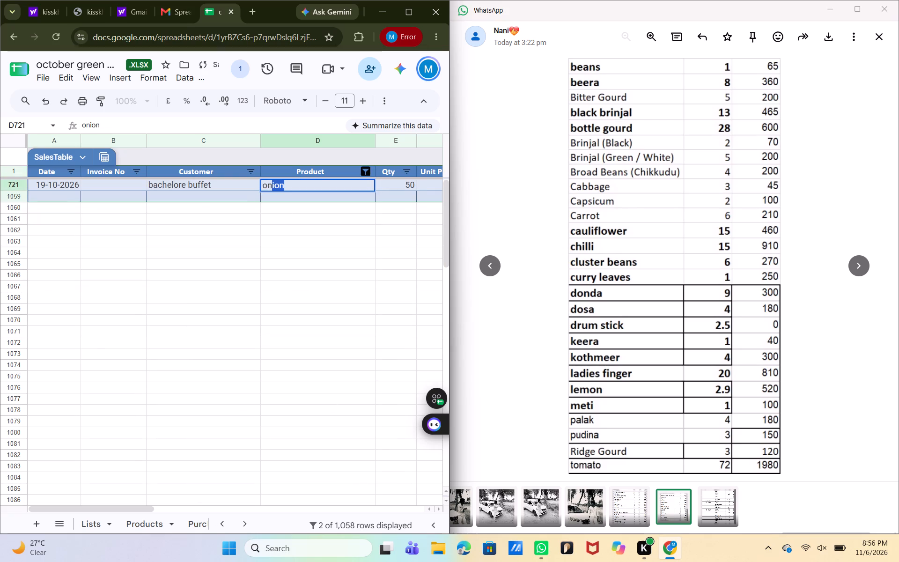
{"action": "key", "text": "Right"}
Filter the Sales products to big palak and change the product in row 674 to Palak (Spinach).
{"action": "left_click", "coordinate": [363, 170]}
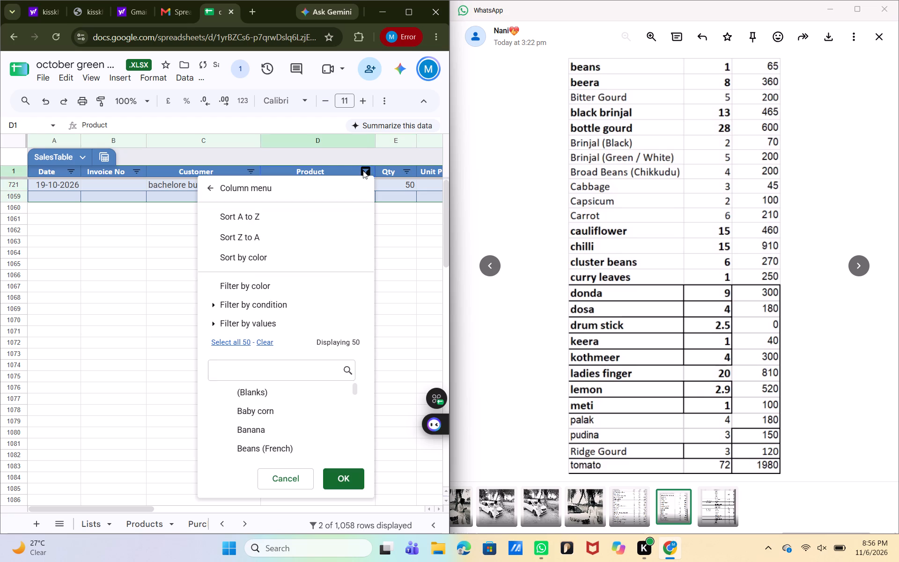
{"action": "scroll", "coordinate": [307, 436], "scroll_direction": "down", "scroll_amount": 2}
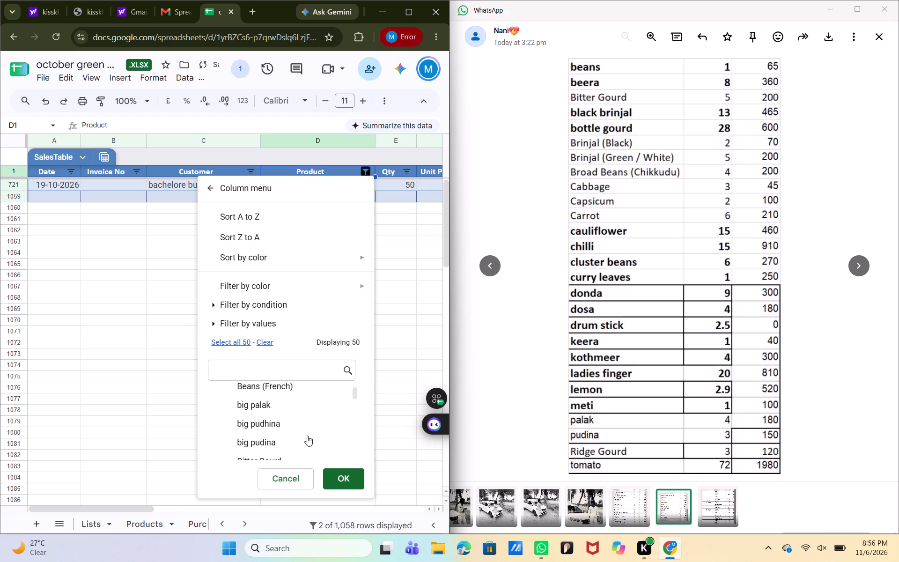
{"action": "left_click", "coordinate": [270, 405]}
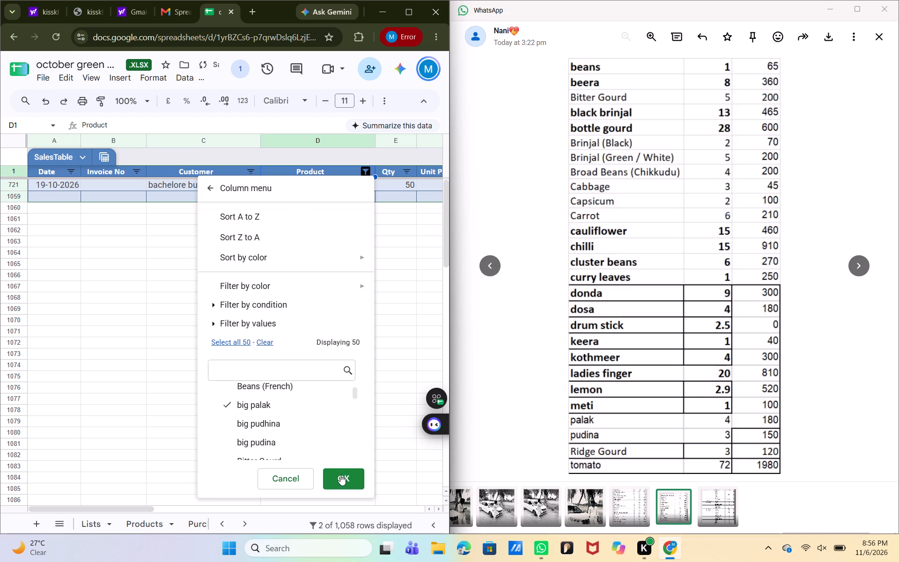
{"action": "left_click", "coordinate": [342, 476]}
{"action": "scroll", "coordinate": [330, 311], "scroll_direction": "up", "scroll_amount": 4}
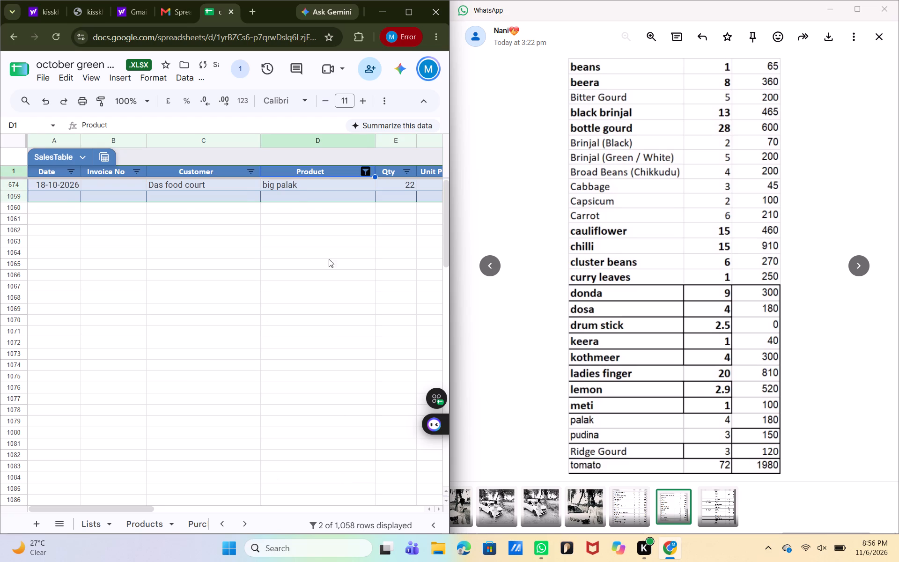
{"action": "left_click", "coordinate": [295, 184]}
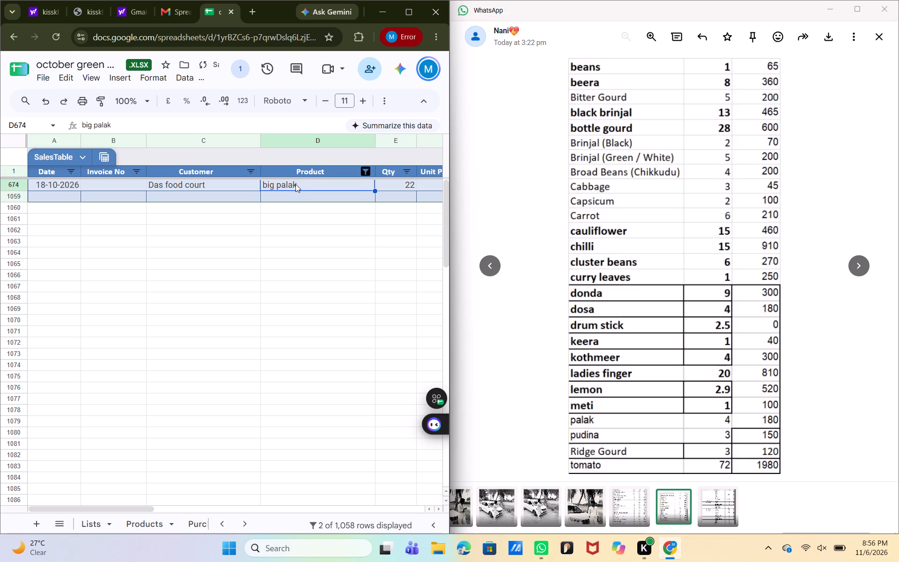
{"action": "key", "text": "BackSpace"}
{"action": "type", "text": "pa"}
{"action": "key", "text": "Right"}
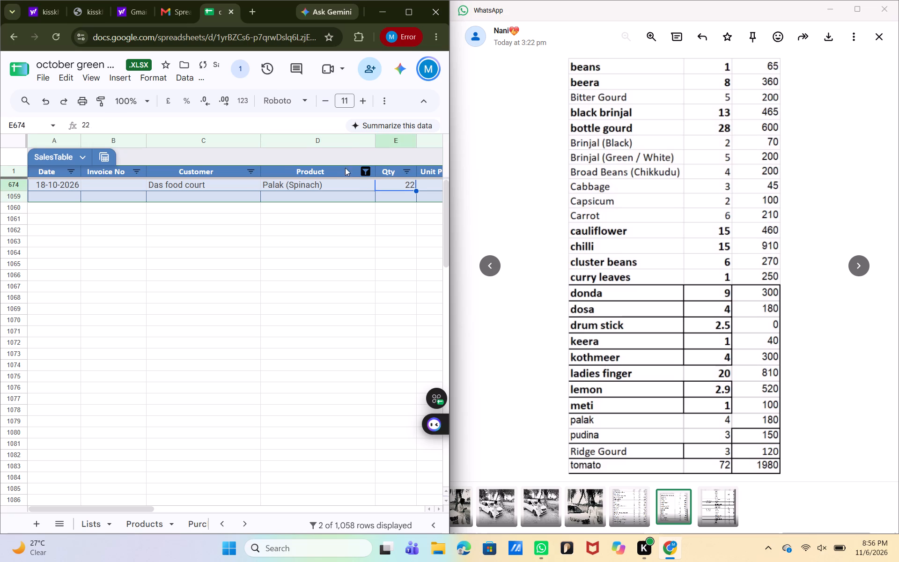
Filter the Sales products to big pudhina and change the product in row 637 to Pudina (Mint).
{"action": "left_click", "coordinate": [364, 172]}
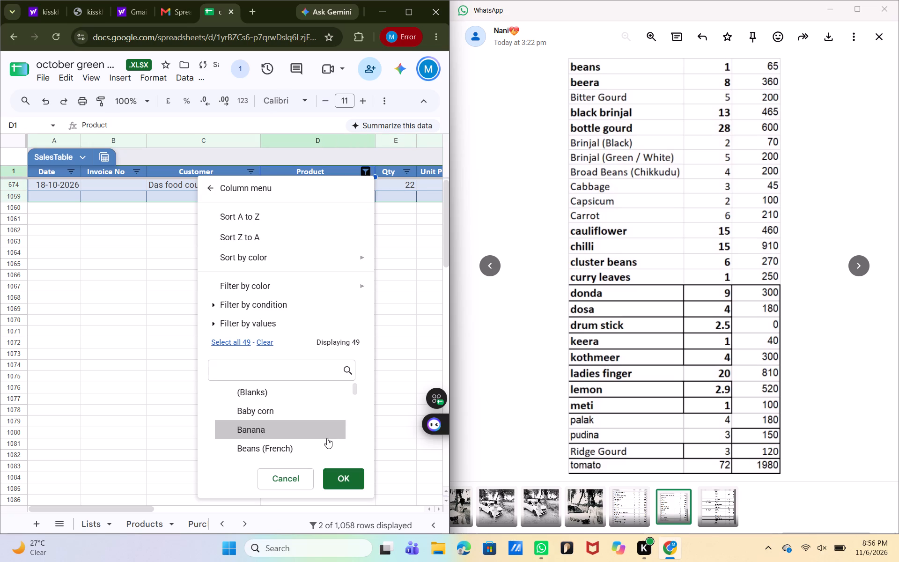
{"action": "scroll", "coordinate": [327, 438], "scroll_direction": "down", "scroll_amount": 2}
{"action": "scroll", "coordinate": [285, 394], "scroll_direction": "up", "scroll_amount": 1}
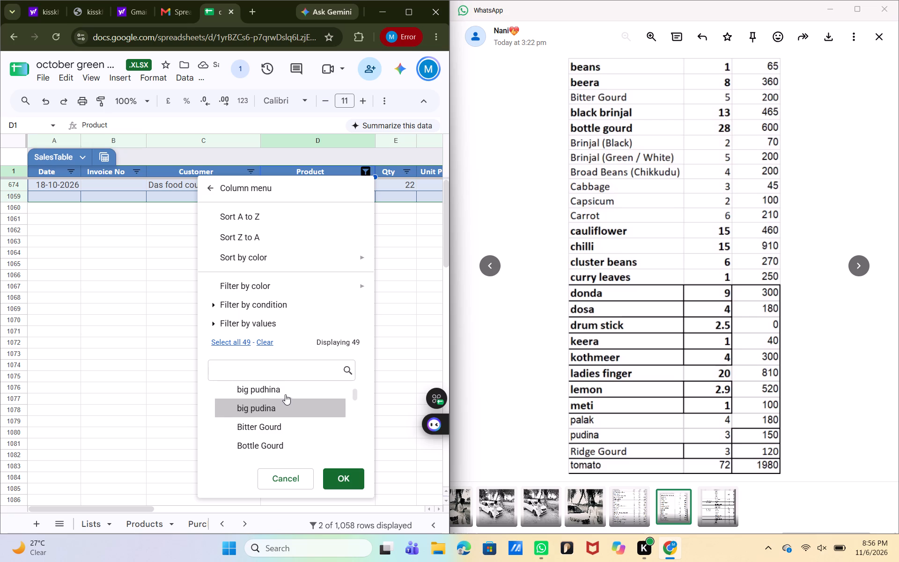
{"action": "scroll", "coordinate": [285, 394], "scroll_direction": "up", "scroll_amount": 1}
{"action": "left_click", "coordinate": [285, 394]}
{"action": "left_click", "coordinate": [336, 483]}
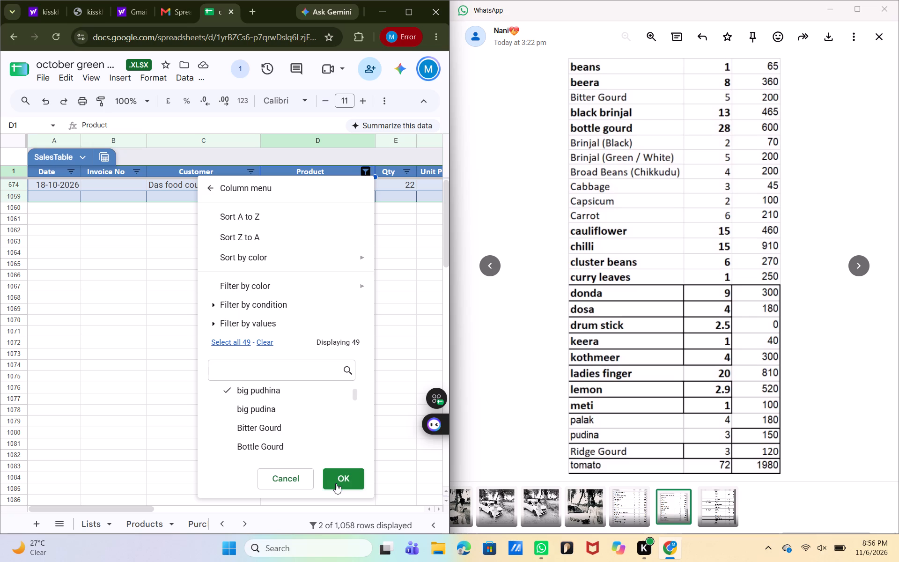
{"action": "scroll", "coordinate": [338, 391], "scroll_direction": "up", "scroll_amount": 5}
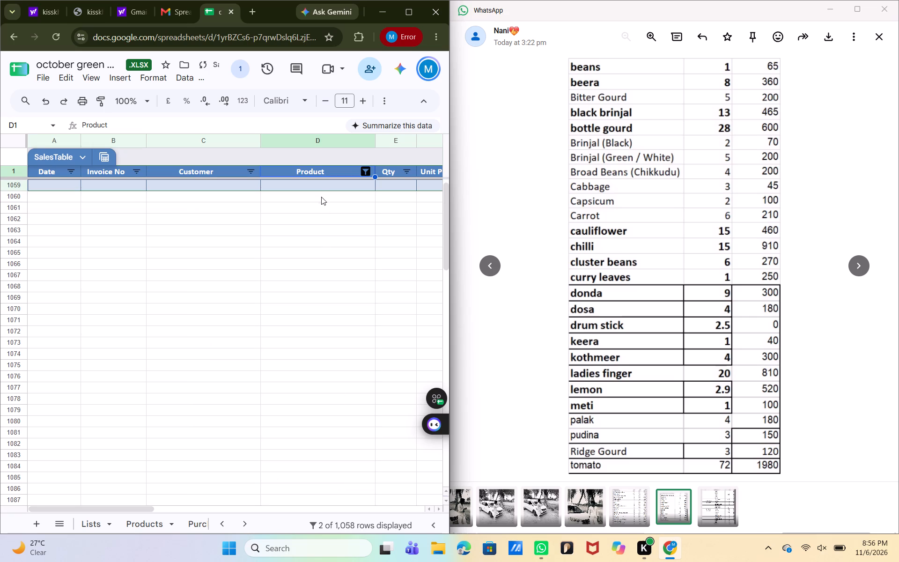
{"action": "left_click", "coordinate": [321, 184]}
{"action": "key", "text": "BackSpace"}
{"action": "type", "text": "pu"}
{"action": "key", "text": "Right"}
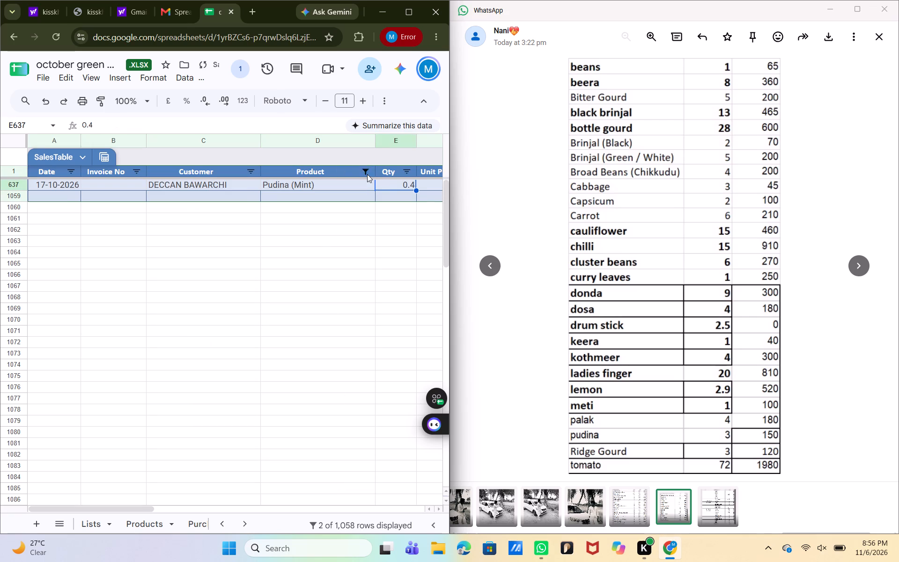
Filter the Sales products to big pudina and change the product in row 655 to Pudina (Mint).
{"action": "left_click", "coordinate": [367, 170]}
{"action": "scroll", "coordinate": [317, 439], "scroll_direction": "down", "scroll_amount": 1}
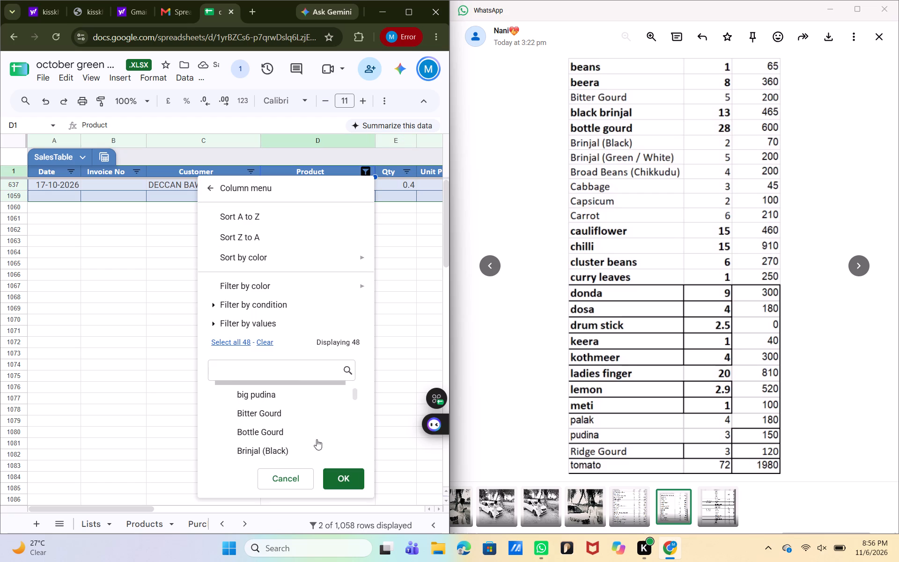
{"action": "scroll", "coordinate": [317, 439], "scroll_direction": "down", "scroll_amount": 1}
{"action": "scroll", "coordinate": [317, 439], "scroll_direction": "up", "scroll_amount": 1}
{"action": "left_click", "coordinate": [299, 414]}
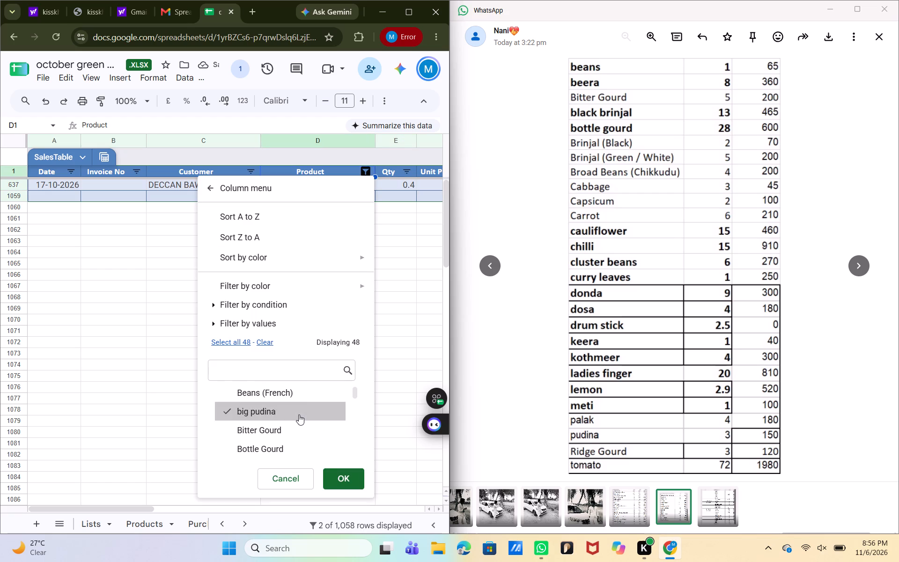
{"action": "left_click", "coordinate": [338, 476]}
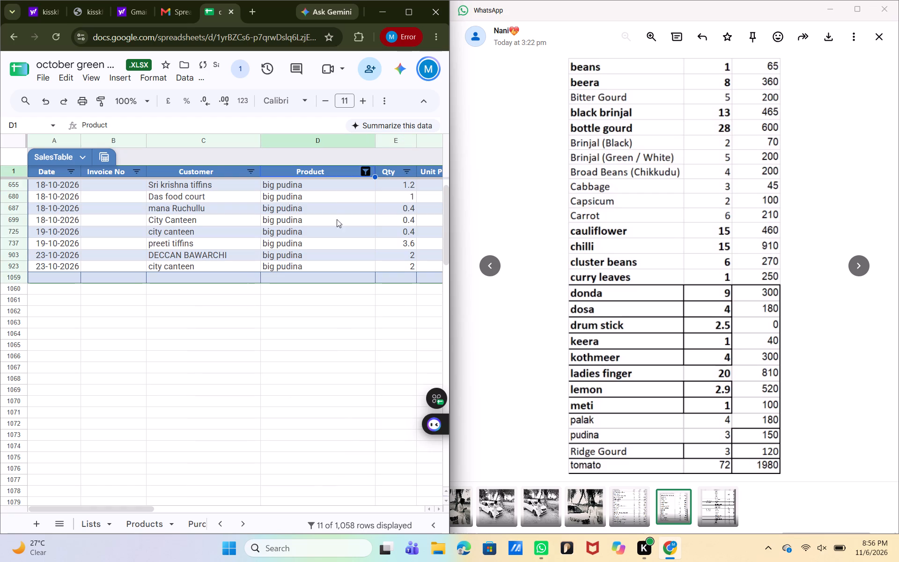
{"action": "left_click", "coordinate": [330, 188]}
{"action": "key", "text": "BackSpace"}
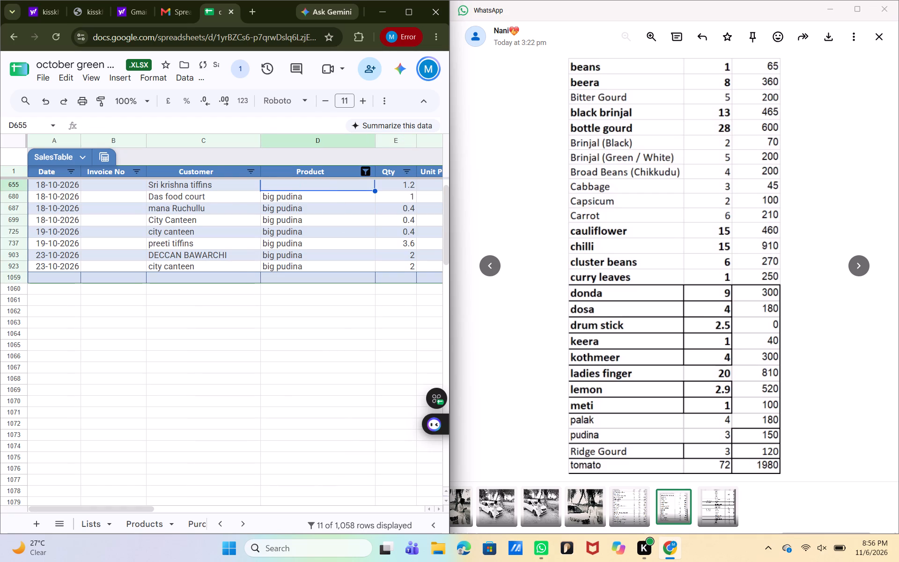
{"action": "type", "text": "pu"}
{"action": "key", "text": "Right"}
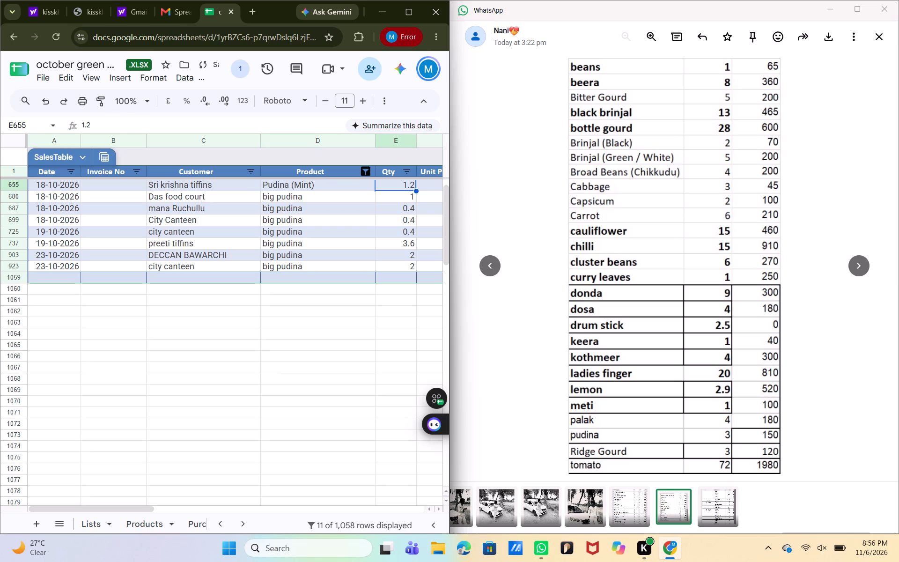
Fill Pudina (Mint) from row 655 down through the filtered big pudina rows to row 923.
{"action": "left_click_drag", "start_coordinate": [299, 186], "coordinate": [303, 266]}
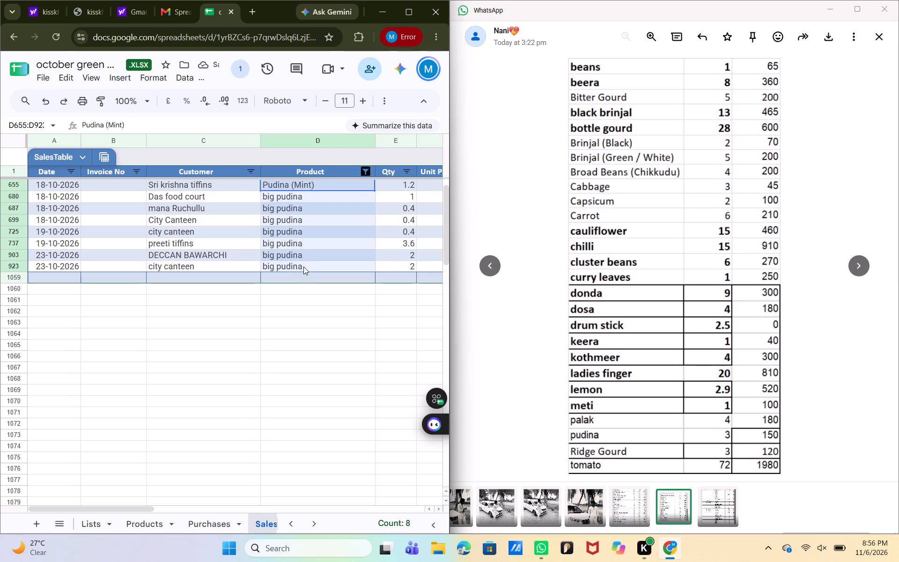
{"action": "left_click_drag", "start_coordinate": [303, 266], "coordinate": [303, 266]}
{"action": "key", "text": "ctrl+Return"}
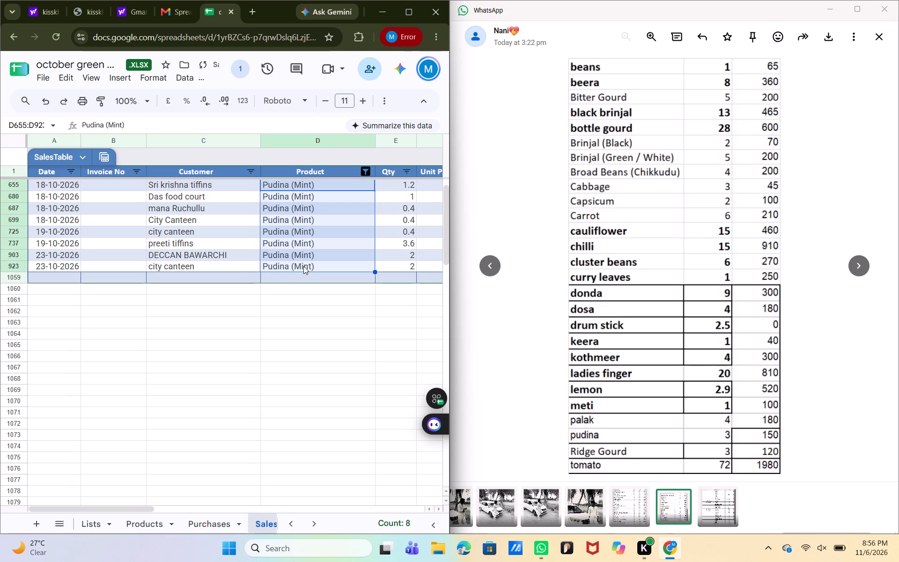
Change the product of the two 17-10-2026 big pudina sales in rows 618 and 624 to Pudina (Mint).
{"action": "scroll", "coordinate": [320, 336], "scroll_direction": "up", "scroll_amount": 3}
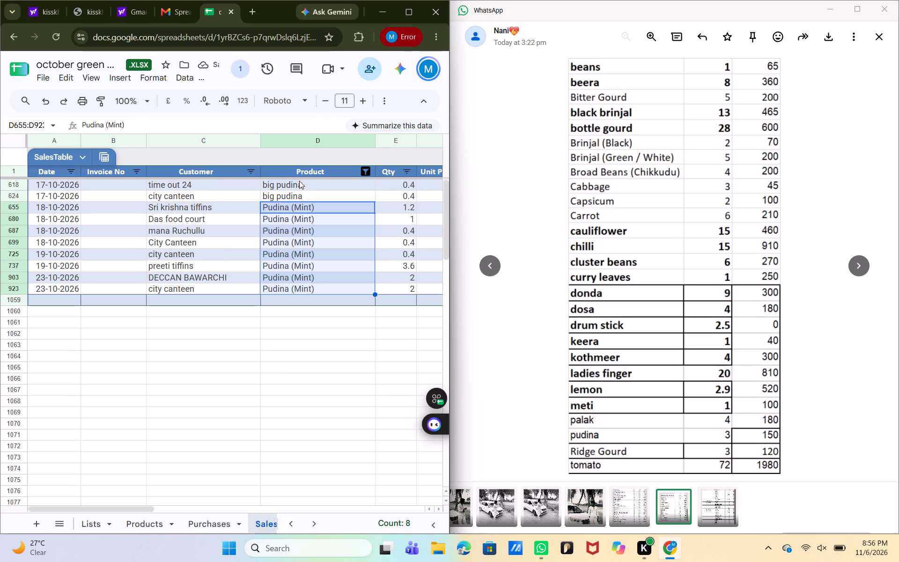
{"action": "left_click", "coordinate": [299, 180]}
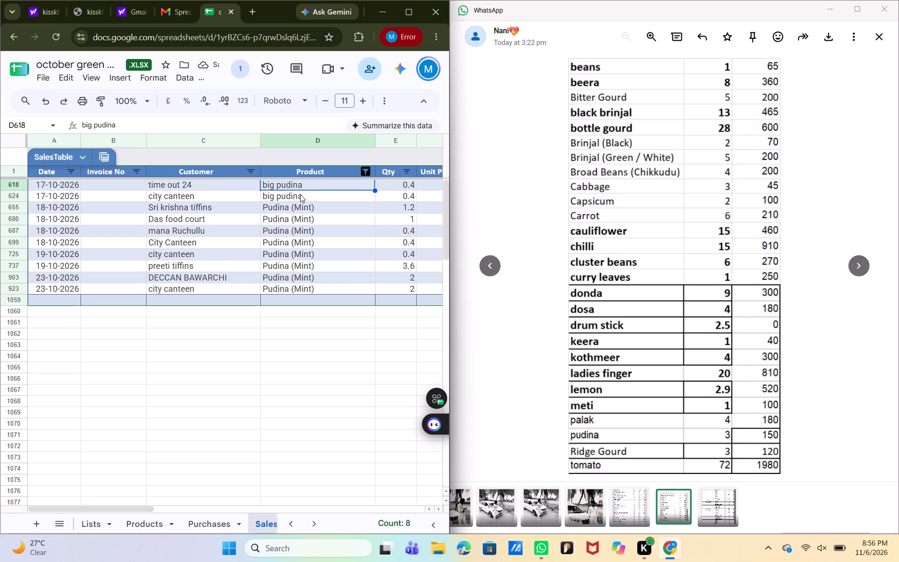
{"action": "key", "text": "BackSpace"}
{"action": "type", "text": "pu"}
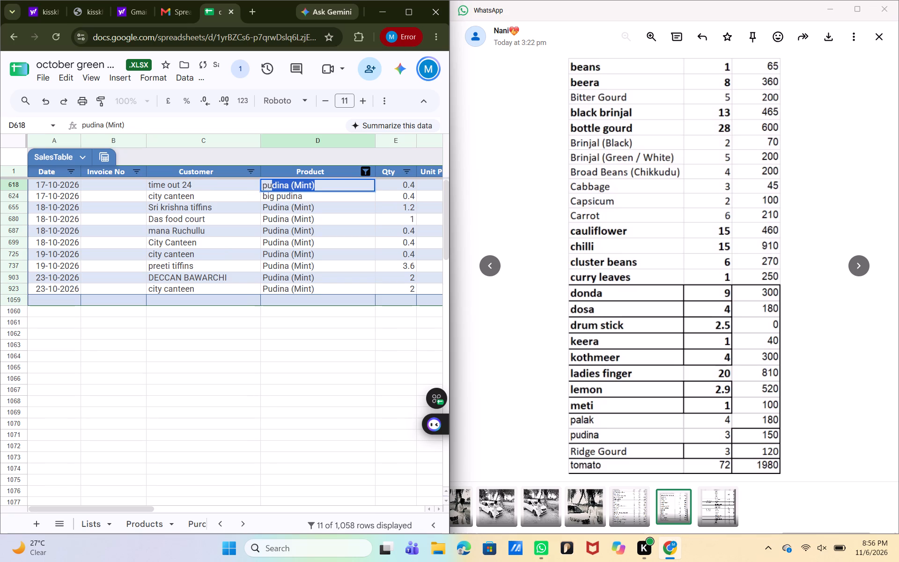
{"action": "key", "text": "Return"}
{"action": "key", "text": "BackSpace"}
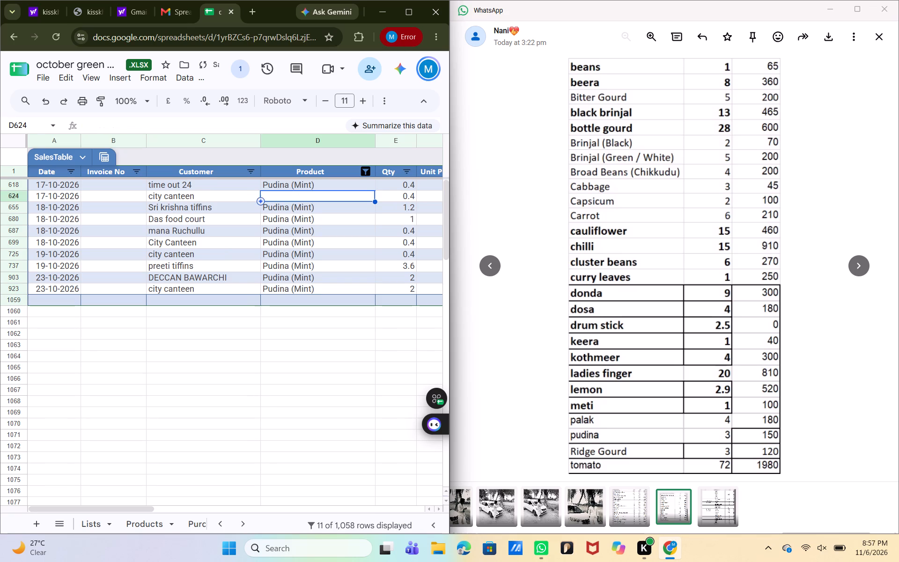
{"action": "type", "text": "pu"}
{"action": "key", "text": "Right"}
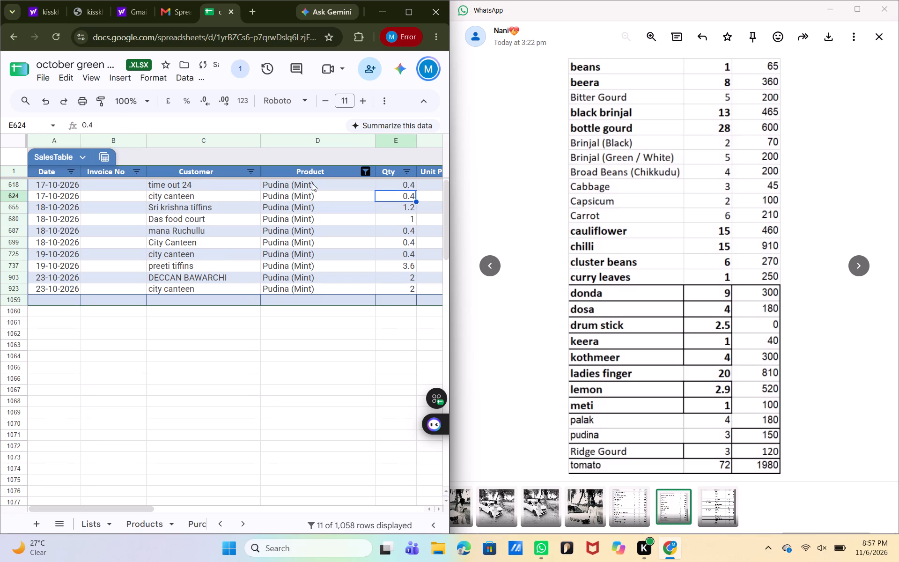
Filter the Sales products to Green chilli only.
{"action": "left_click", "coordinate": [363, 168]}
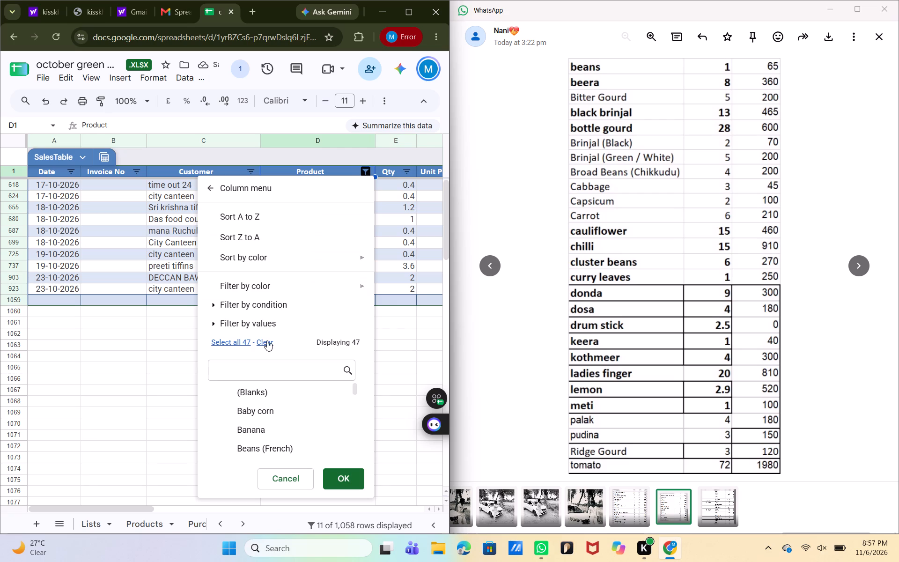
{"action": "scroll", "coordinate": [271, 436], "scroll_direction": "down", "scroll_amount": 2}
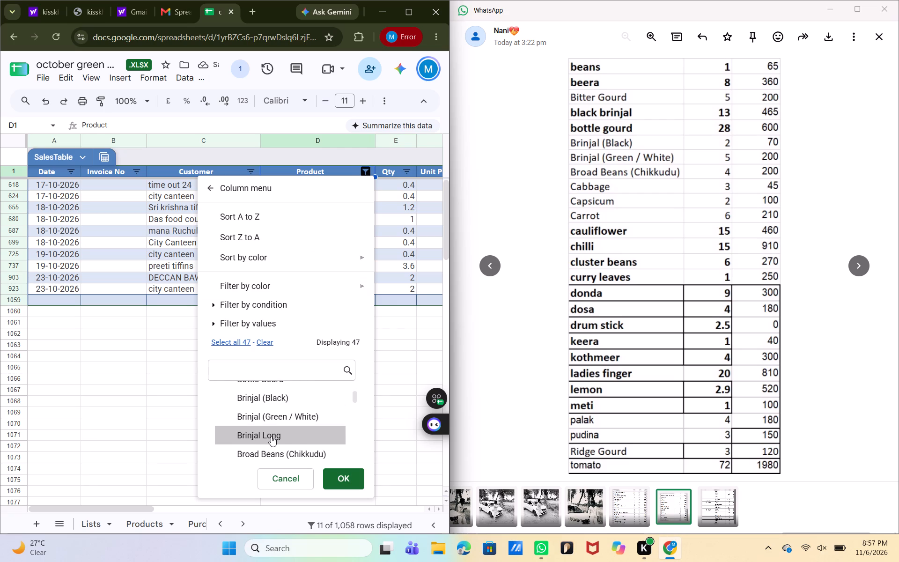
{"action": "scroll", "coordinate": [271, 436], "scroll_direction": "down", "scroll_amount": 2}
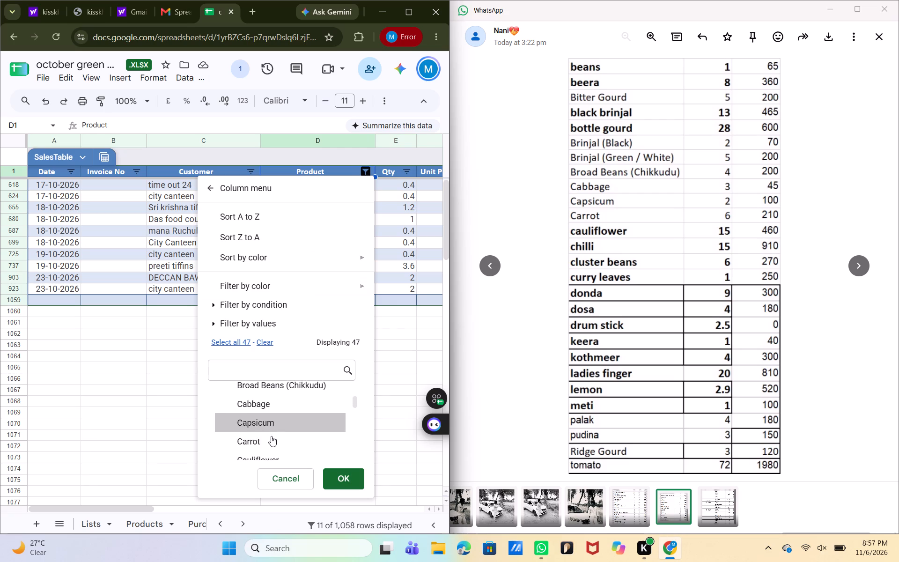
{"action": "scroll", "coordinate": [271, 436], "scroll_direction": "down", "scroll_amount": 2}
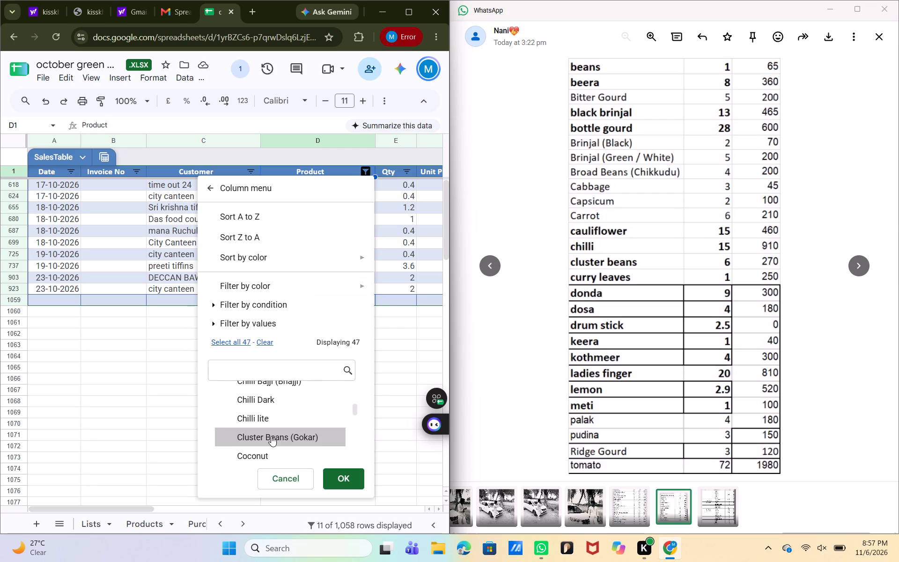
{"action": "scroll", "coordinate": [271, 436], "scroll_direction": "down", "scroll_amount": 3}
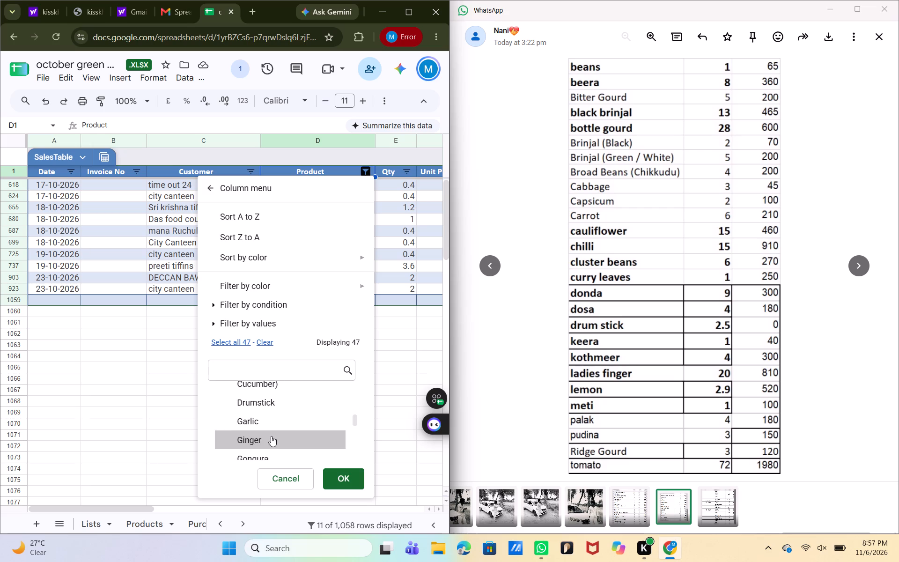
{"action": "scroll", "coordinate": [271, 436], "scroll_direction": "down", "scroll_amount": 2}
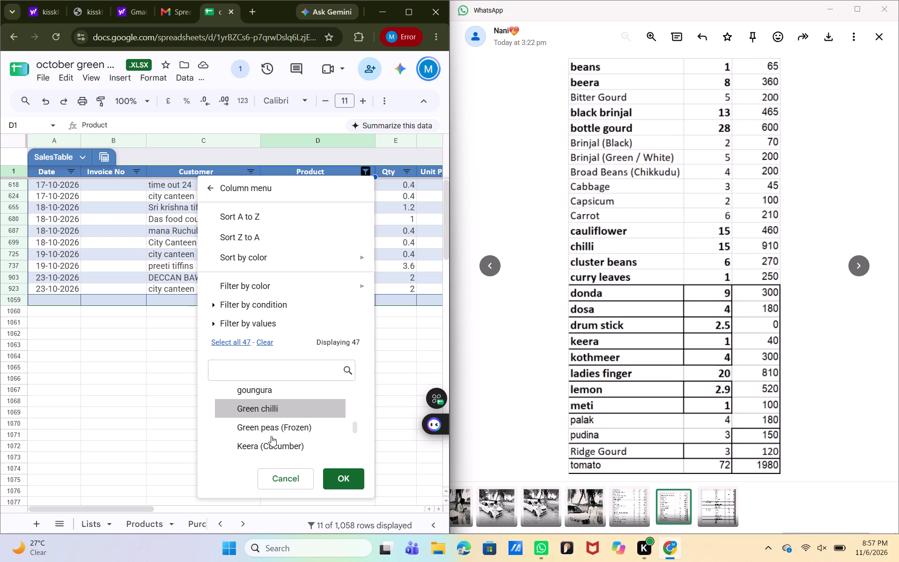
{"action": "scroll", "coordinate": [271, 436], "scroll_direction": "up", "scroll_amount": 1}
{"action": "left_click", "coordinate": [271, 436]}
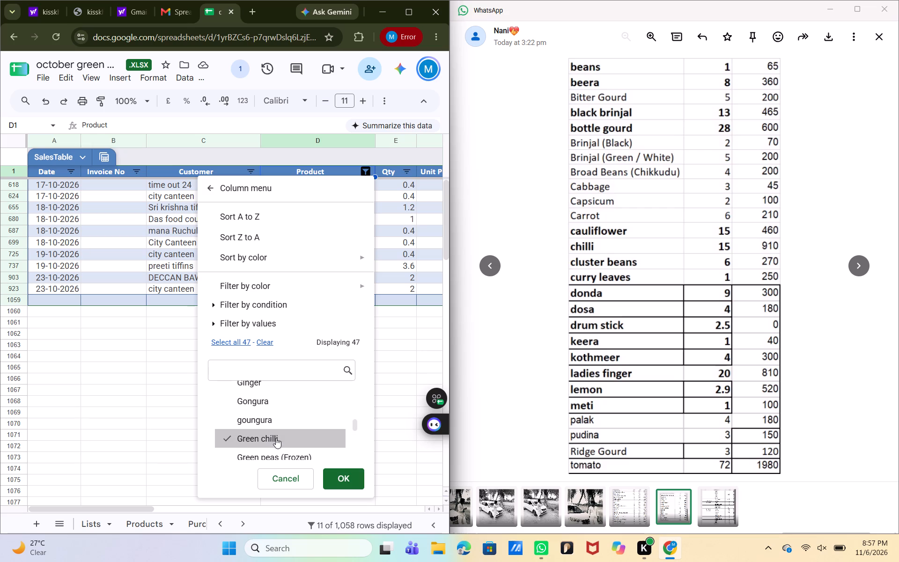
{"action": "left_click", "coordinate": [346, 480]}
Change the product of the 23-10-2026 Krishna kirana sale in row 956 to Chilli Dark.
{"action": "scroll", "coordinate": [339, 336], "scroll_direction": "up", "scroll_amount": 2}
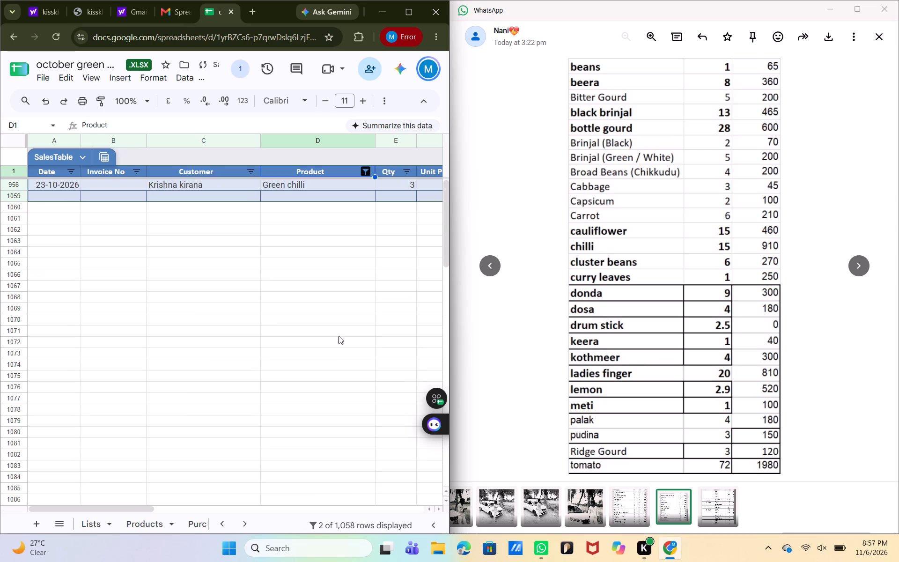
{"action": "scroll", "coordinate": [339, 336], "scroll_direction": "up", "scroll_amount": 4}
{"action": "left_click", "coordinate": [318, 181]}
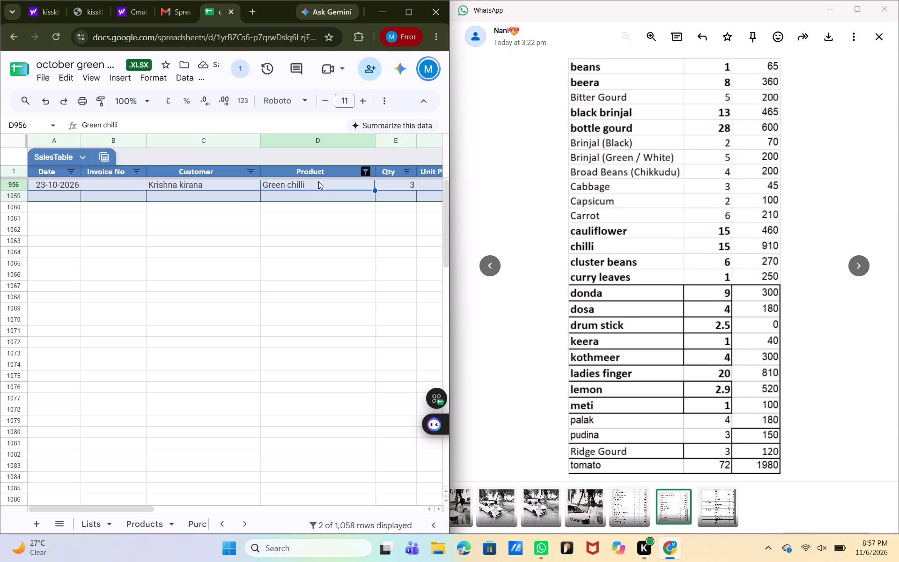
{"action": "key", "text": "BackSpace"}
{"action": "type", "text": "chi;;"}
{"action": "key", "text": "BackSpace"}
{"action": "key", "text": "BackSpace"}
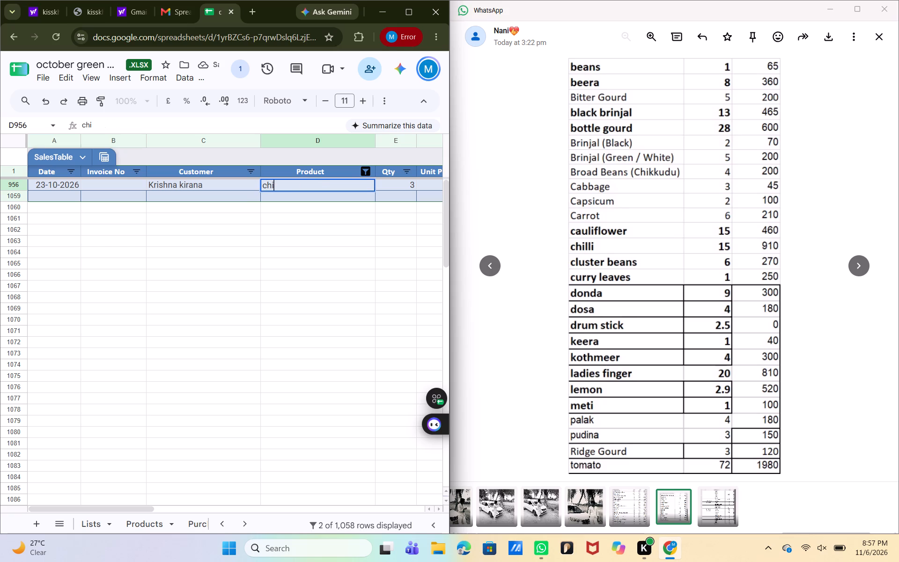
{"action": "type", "text": "lli"}
{"action": "key", "text": "space"}
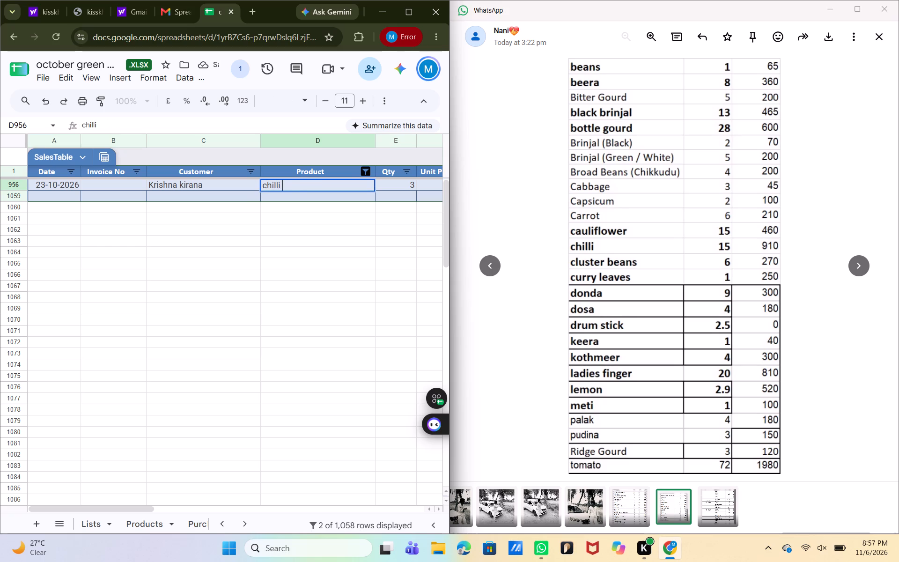
{"action": "type", "text": "d"}
{"action": "key", "text": "Right"}
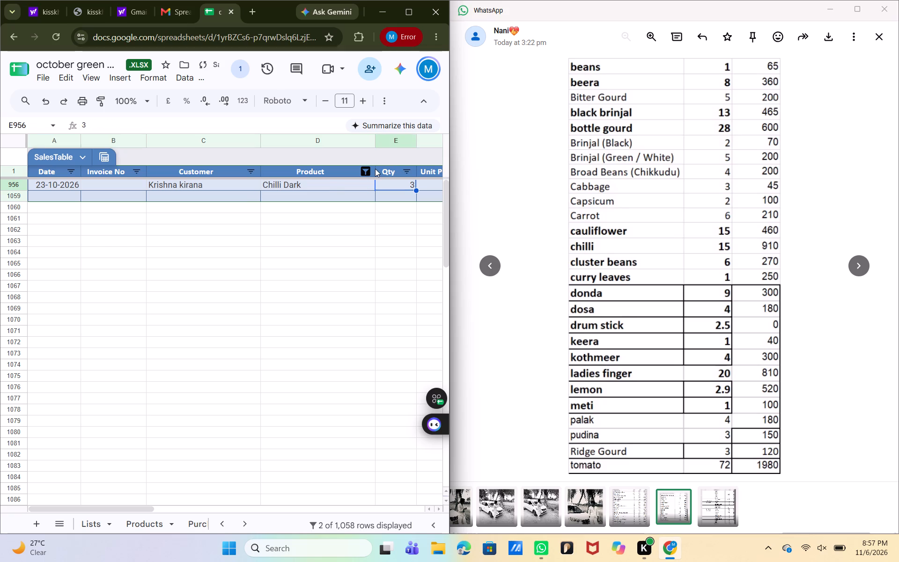
Look through the Sales product filter values for remaining inconsistent product names.
{"action": "left_click", "coordinate": [367, 168]}
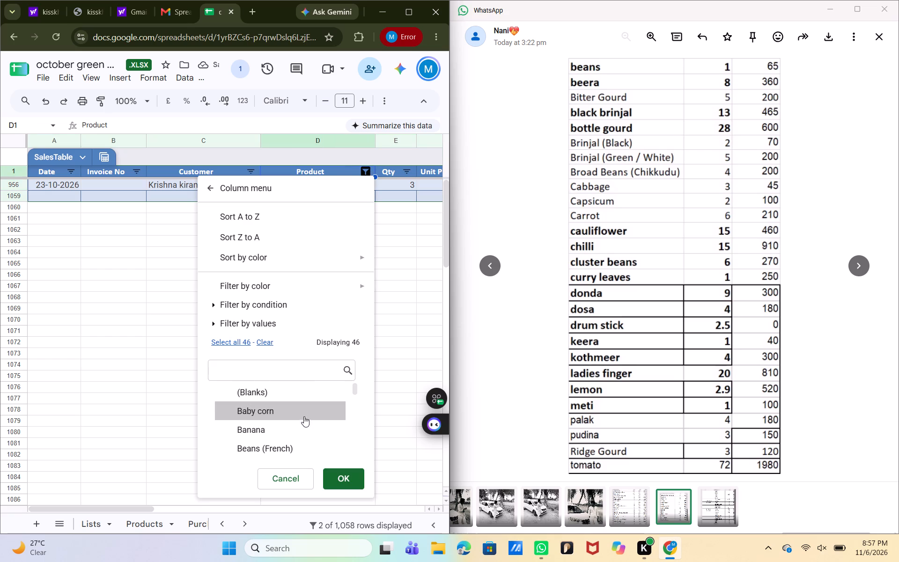
{"action": "scroll", "coordinate": [304, 422], "scroll_direction": "down", "scroll_amount": 3}
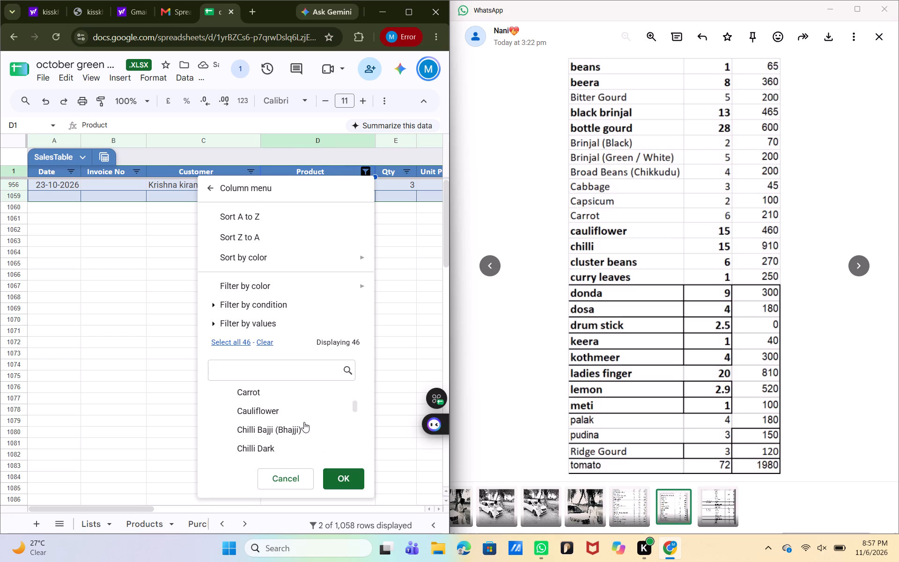
{"action": "scroll", "coordinate": [304, 422], "scroll_direction": "down", "scroll_amount": 4}
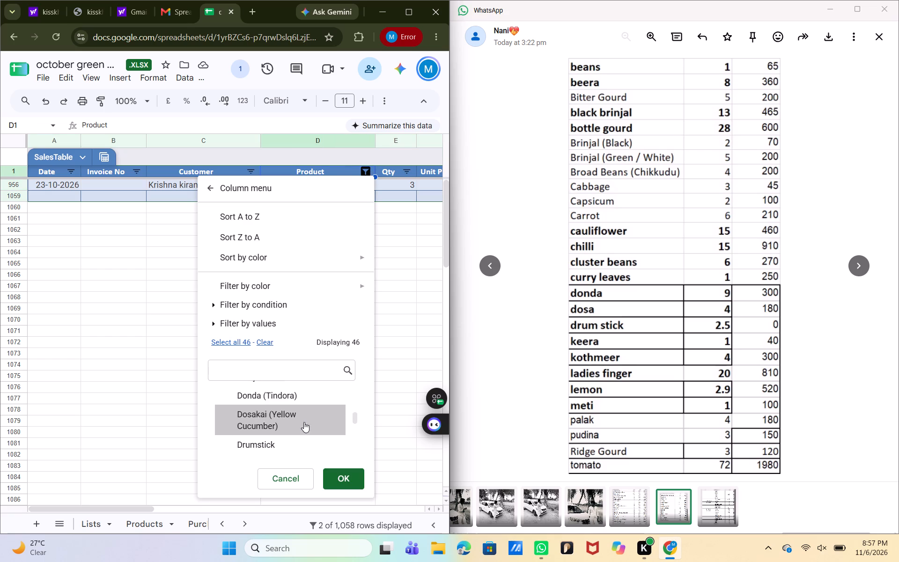
{"action": "scroll", "coordinate": [304, 422], "scroll_direction": "down", "scroll_amount": 3}
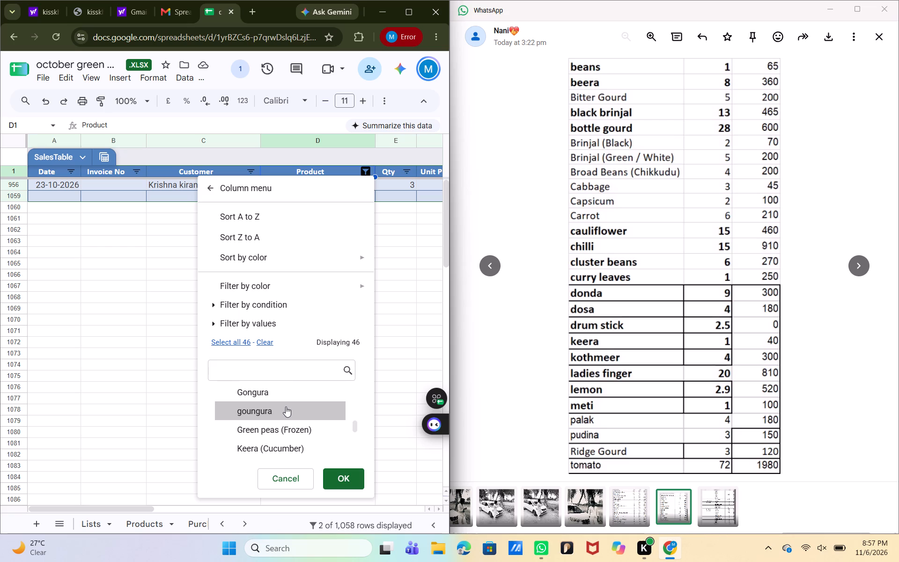
{"action": "left_click", "coordinate": [142, 531]}
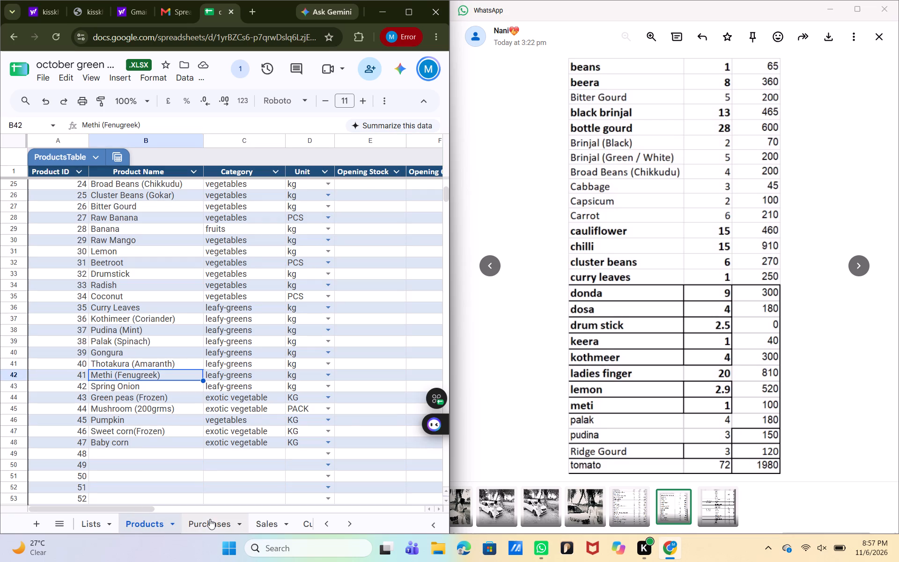
{"action": "left_click", "coordinate": [258, 530]}
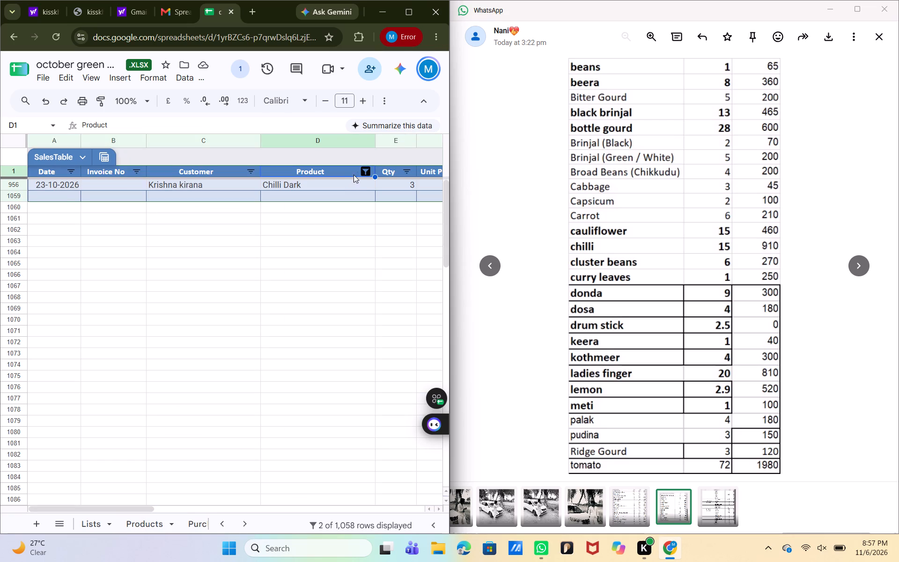
{"action": "left_click", "coordinate": [365, 169]}
{"action": "scroll", "coordinate": [297, 447], "scroll_direction": "down", "scroll_amount": 2}
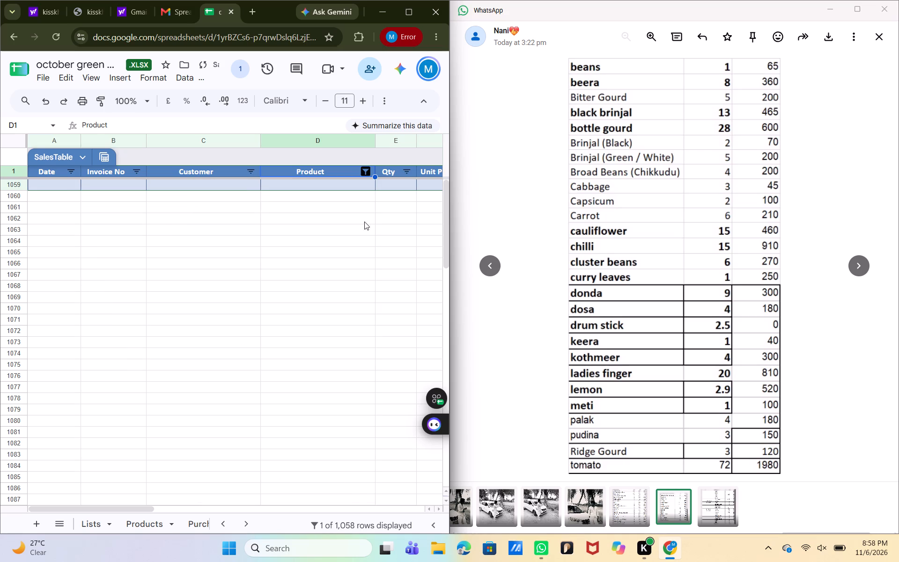
Reselect all values in the Sales product filter to show every sale again.
{"action": "left_click", "coordinate": [364, 173]}
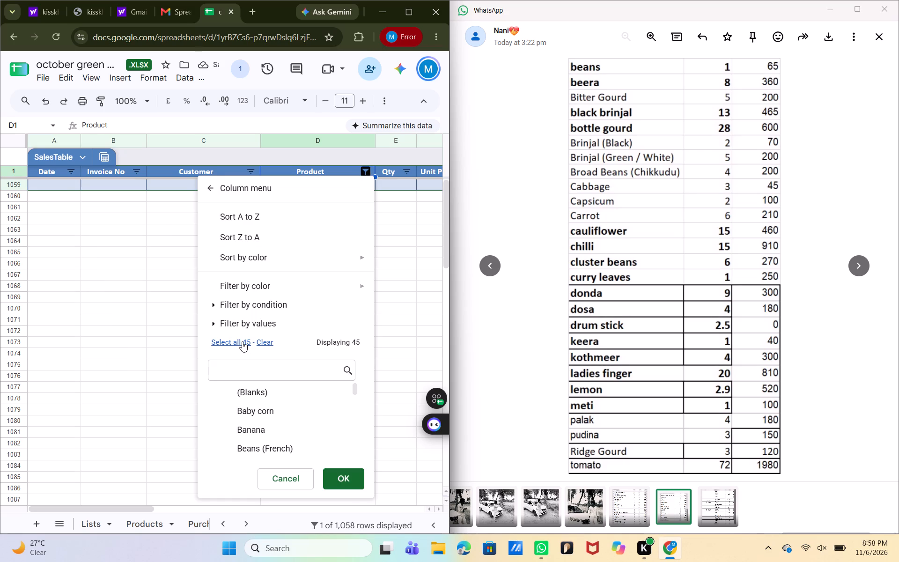
{"action": "left_click", "coordinate": [242, 341]}
{"action": "left_click", "coordinate": [356, 482]}
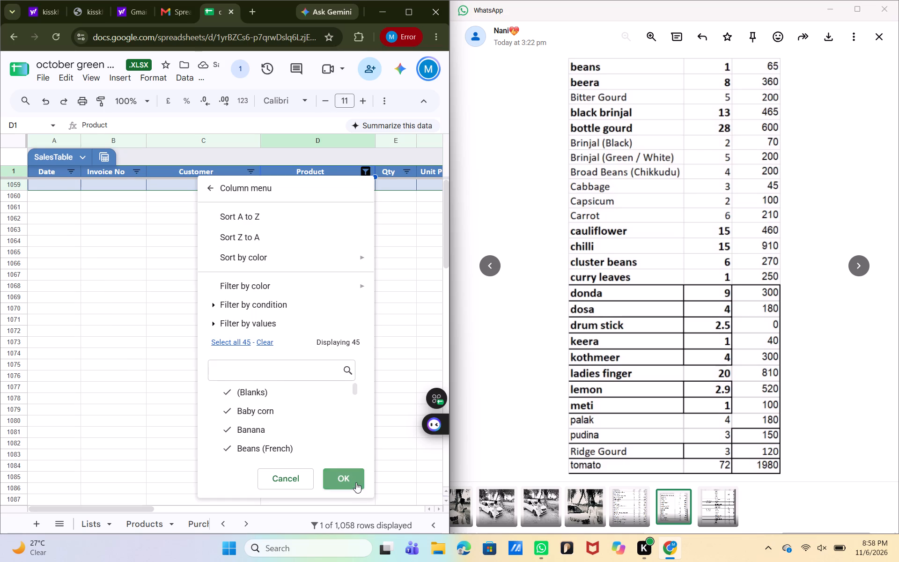
{"action": "scroll", "coordinate": [329, 365], "scroll_direction": "up", "scroll_amount": 15}
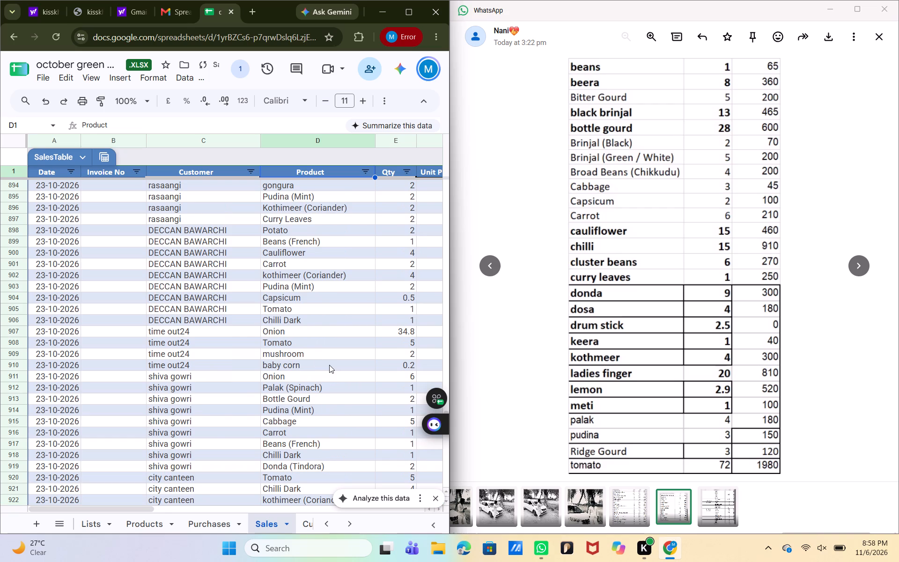
Switch to the Purchases sheet.
{"action": "left_click", "coordinate": [211, 529]}
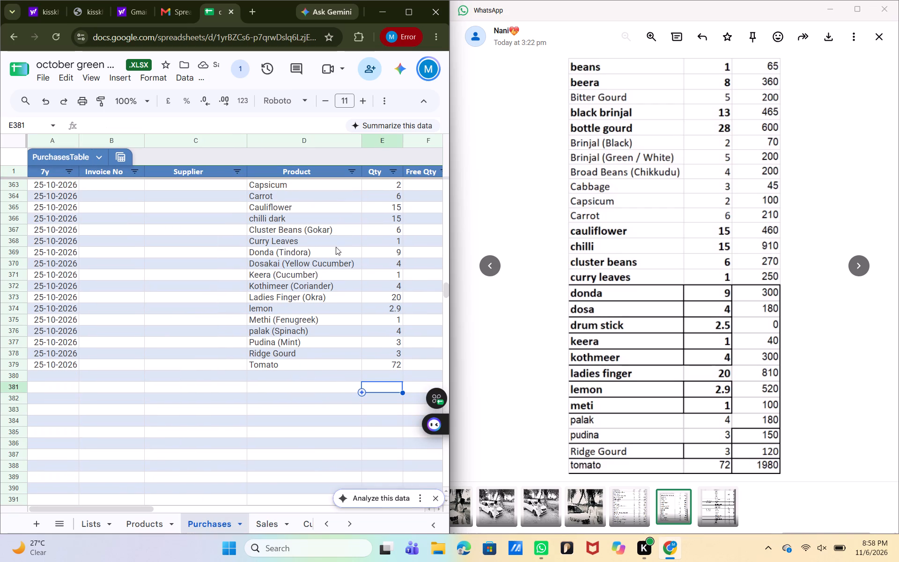
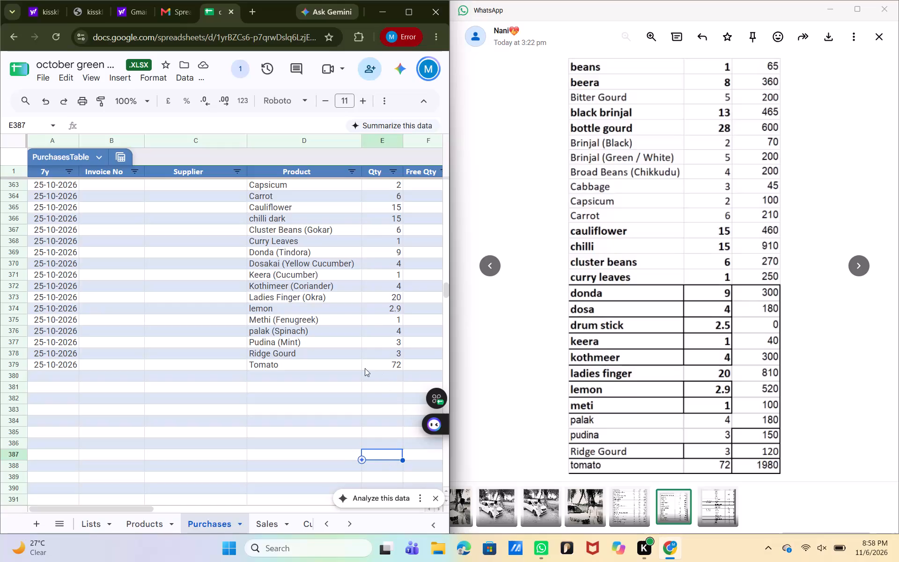
Select the quantity cell of the 25-10-2026 Tomato purchase in row 379, the last filled Purchases row.
{"action": "left_click", "coordinate": [365, 368]}
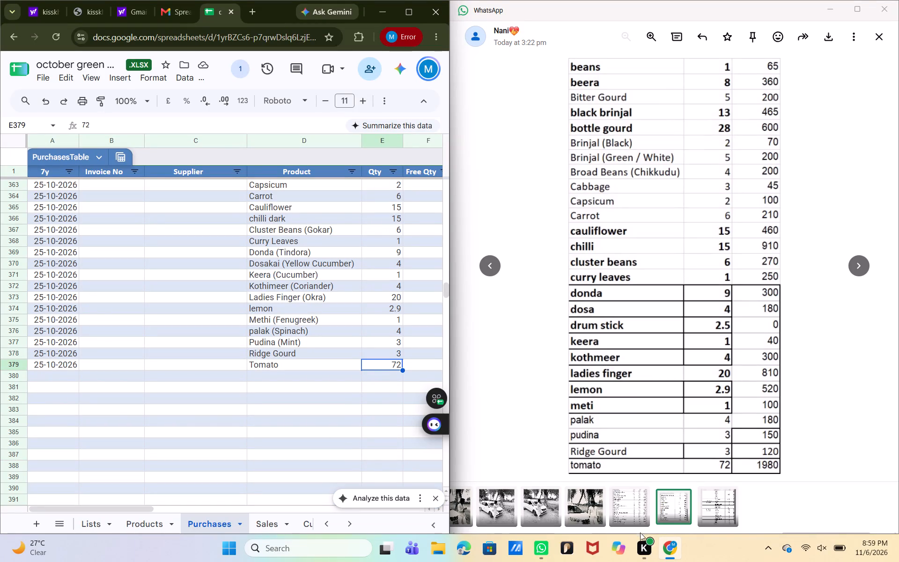
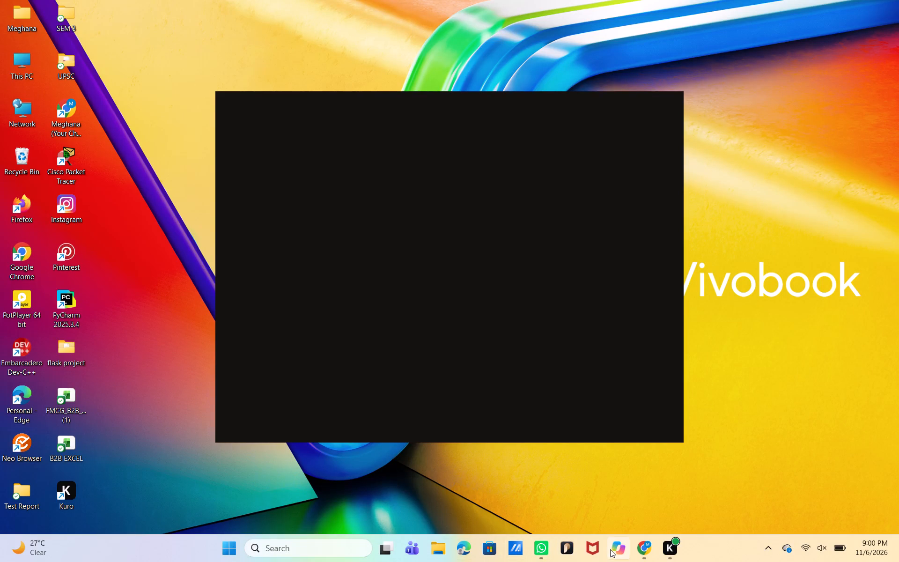
Switch to the Chrome window showing the Purchases sheet of the october green spreadsheet.
{"action": "left_click", "coordinate": [650, 551]}
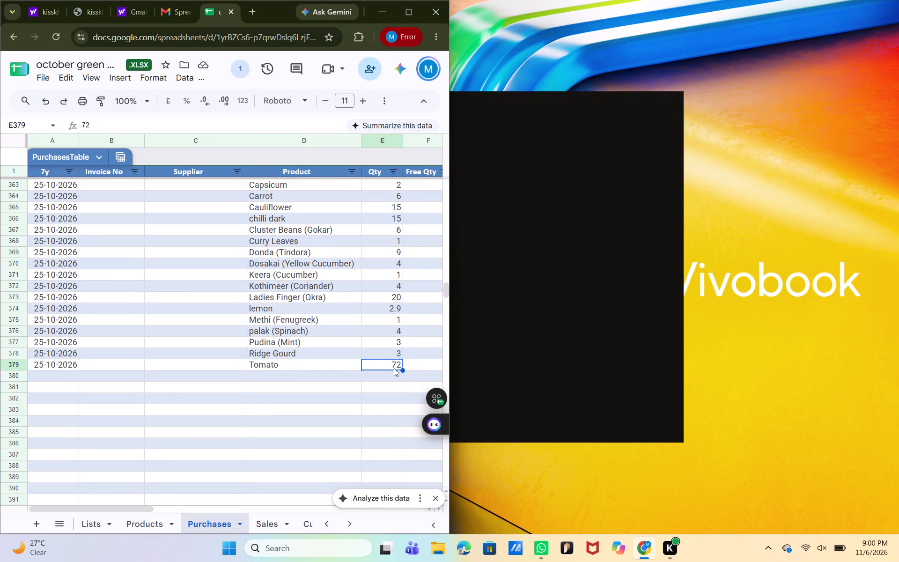
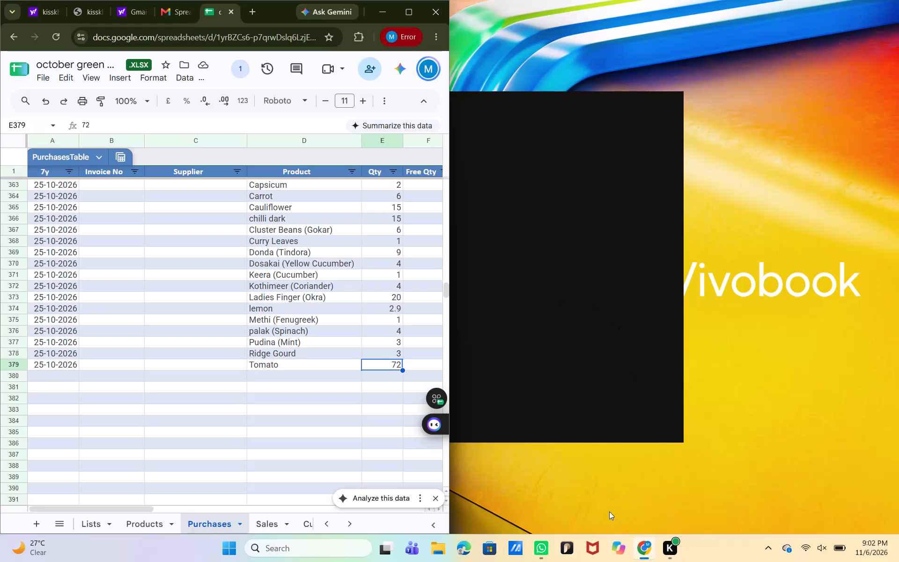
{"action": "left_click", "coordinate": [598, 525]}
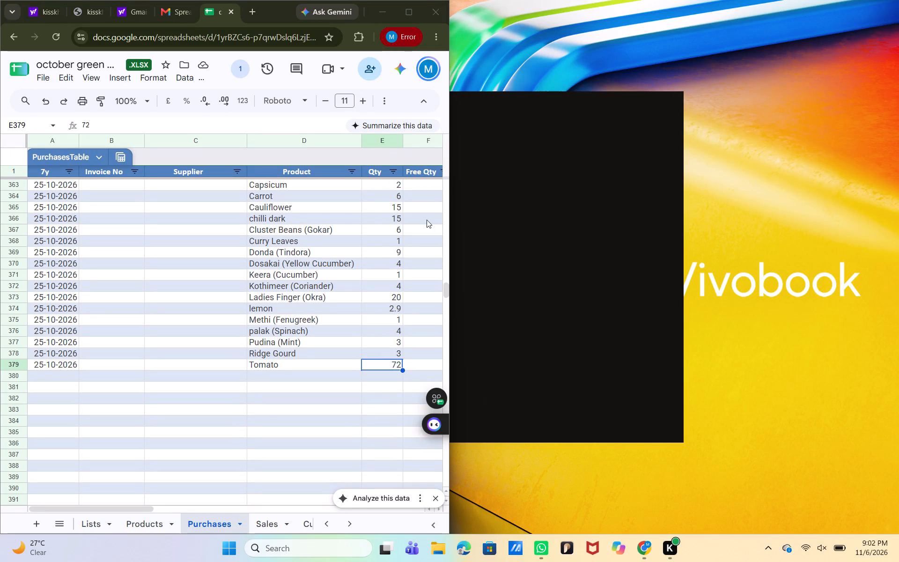